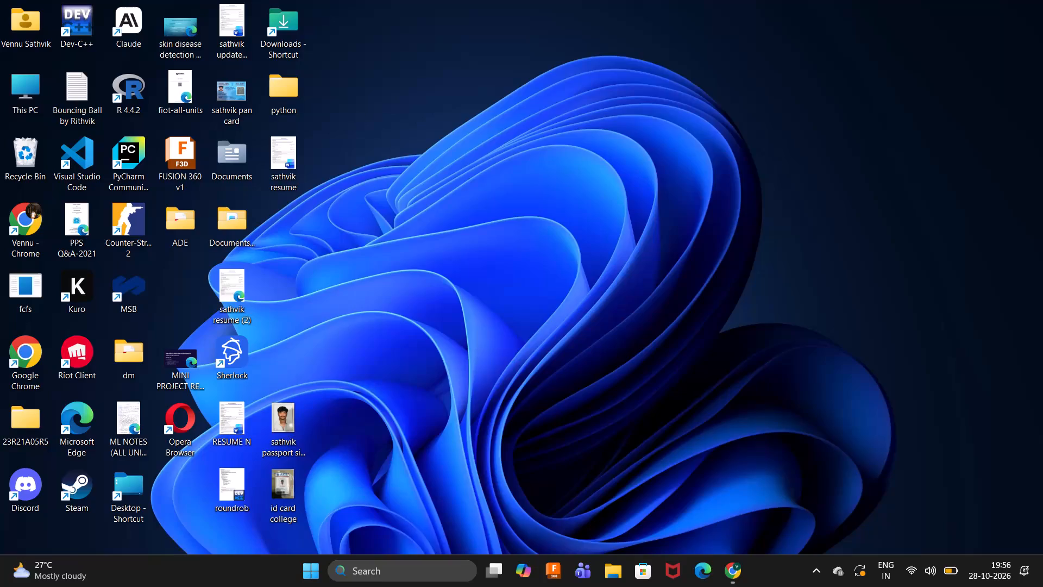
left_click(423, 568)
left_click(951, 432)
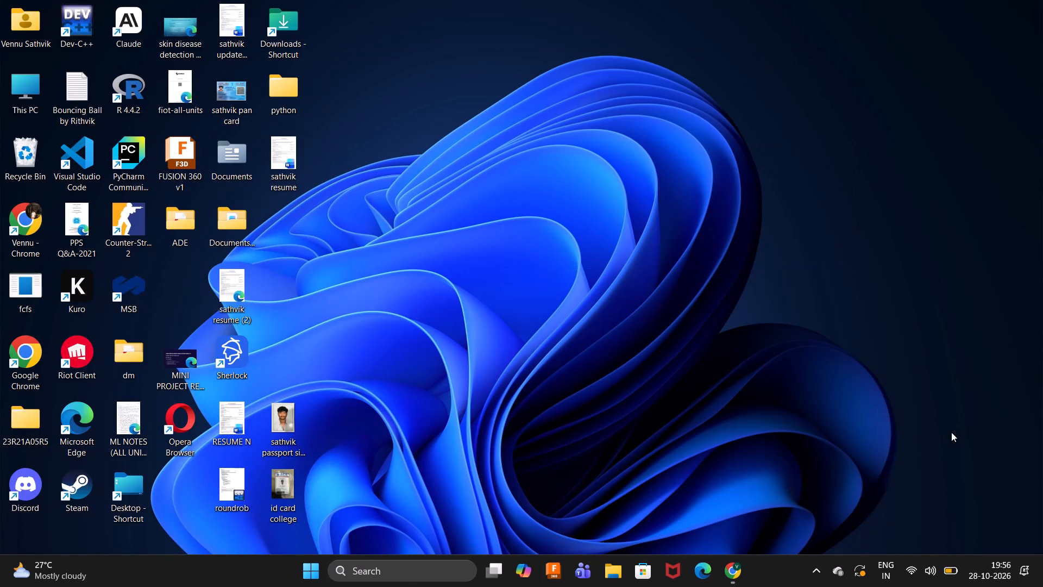
Open RESUME vennu.docx from the Downloads folder, look through its sections down to the certifications, and minimise it.
left_click(611, 562)
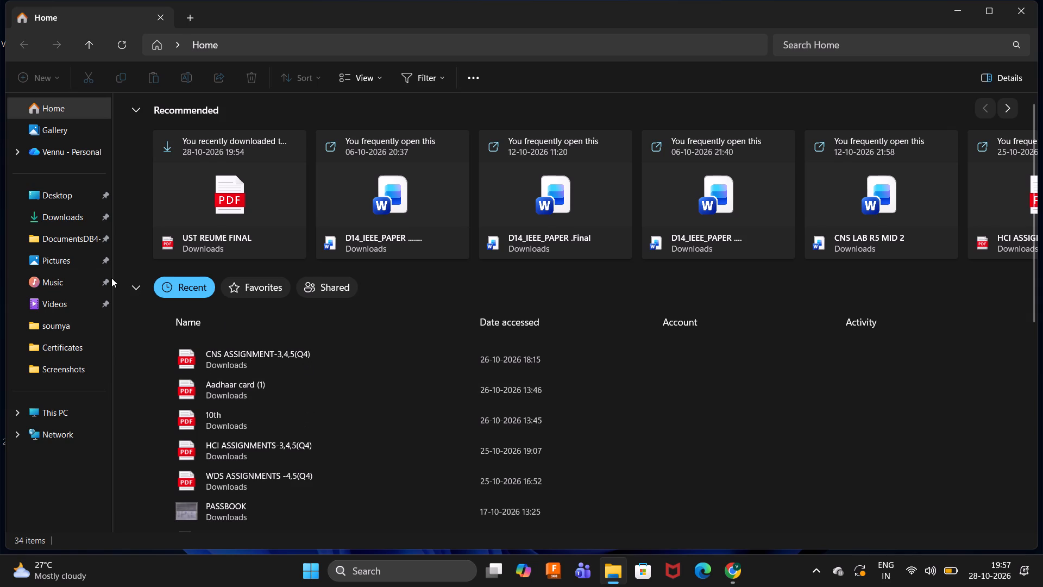
left_click(47, 213)
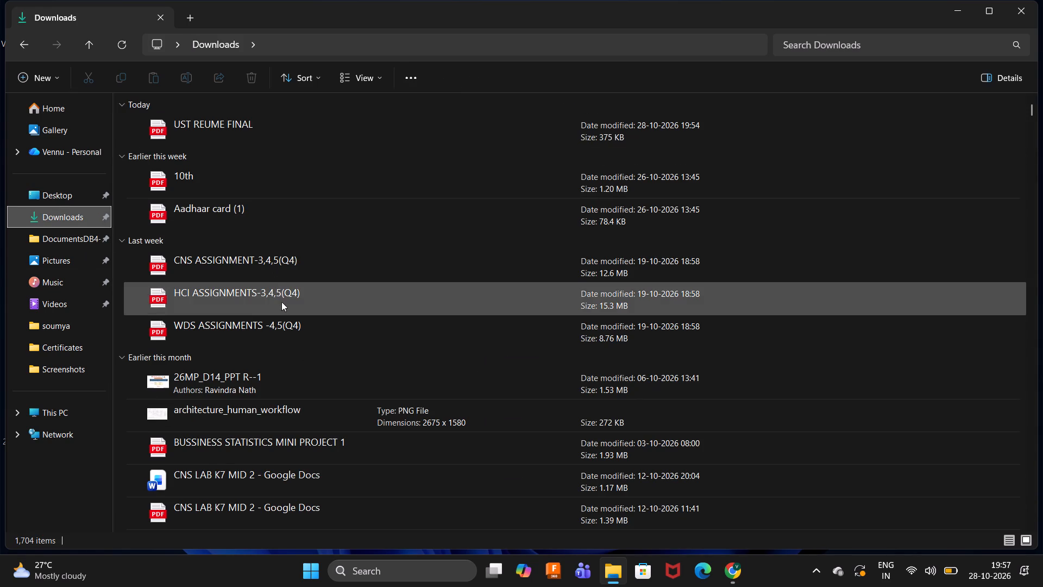
left_click(350, 45)
key("BackSpace")
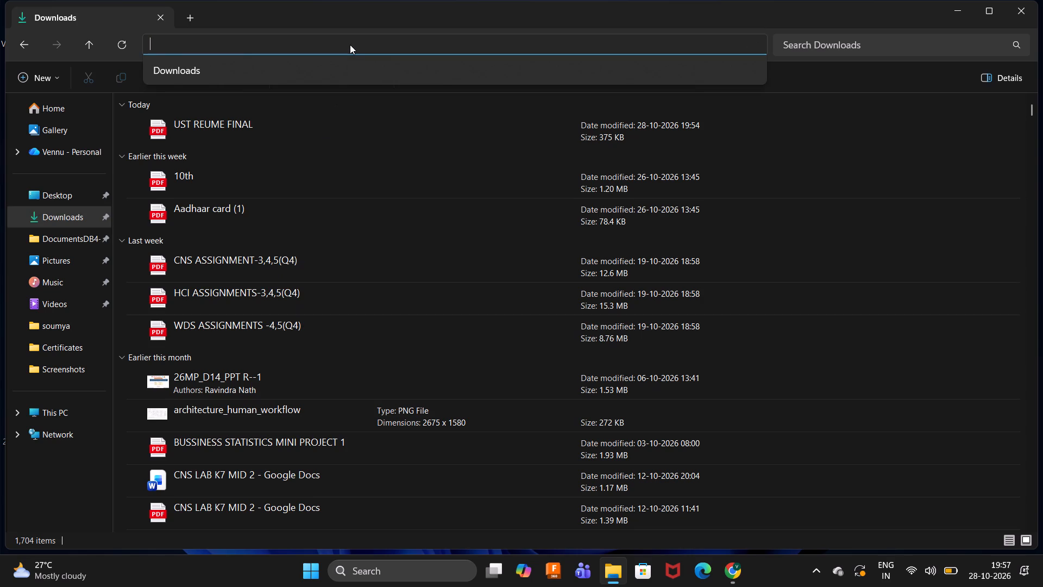
type("resume")
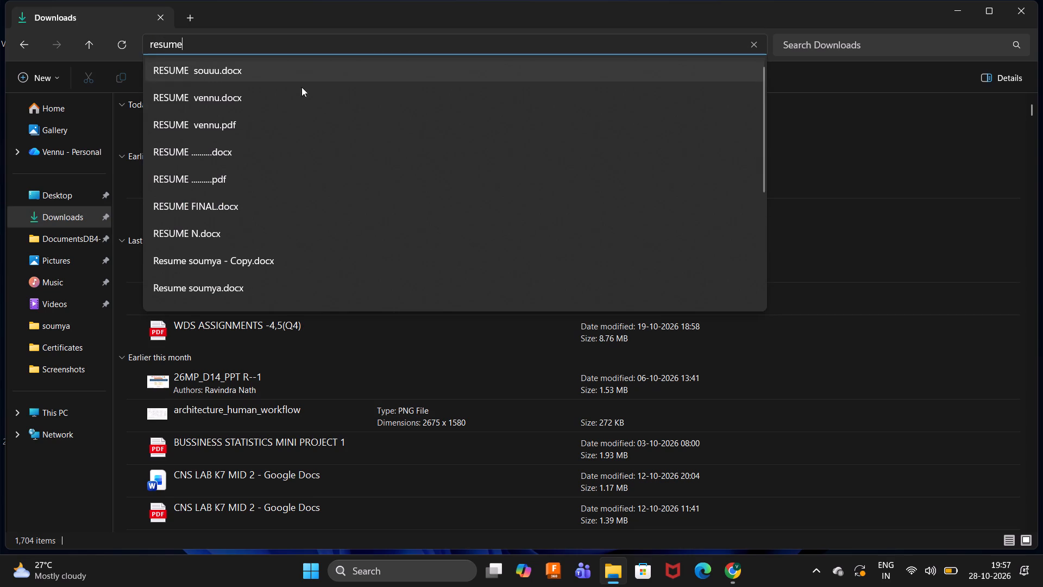
double_click(299, 101)
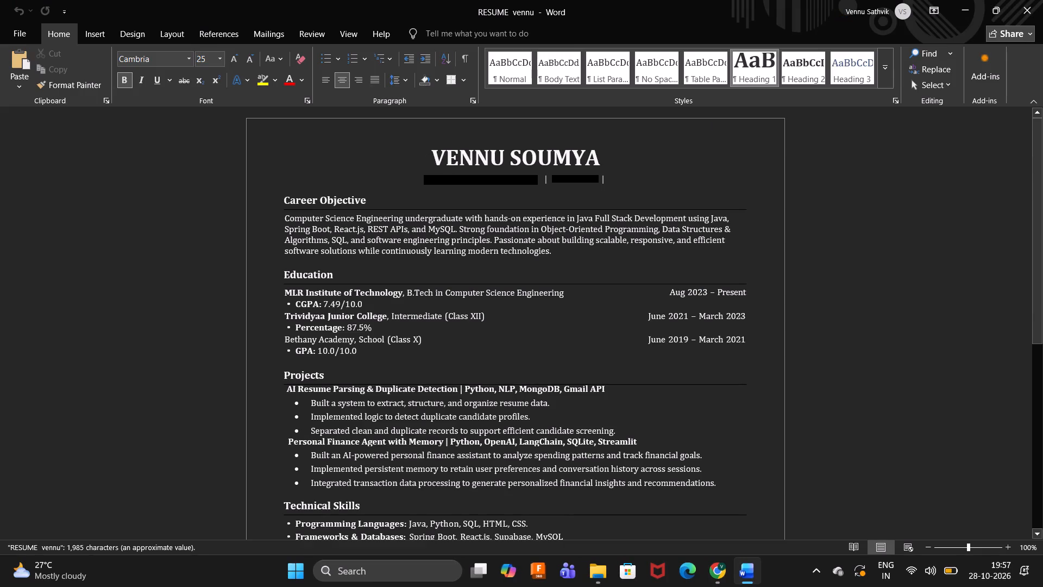
left_click(584, 177)
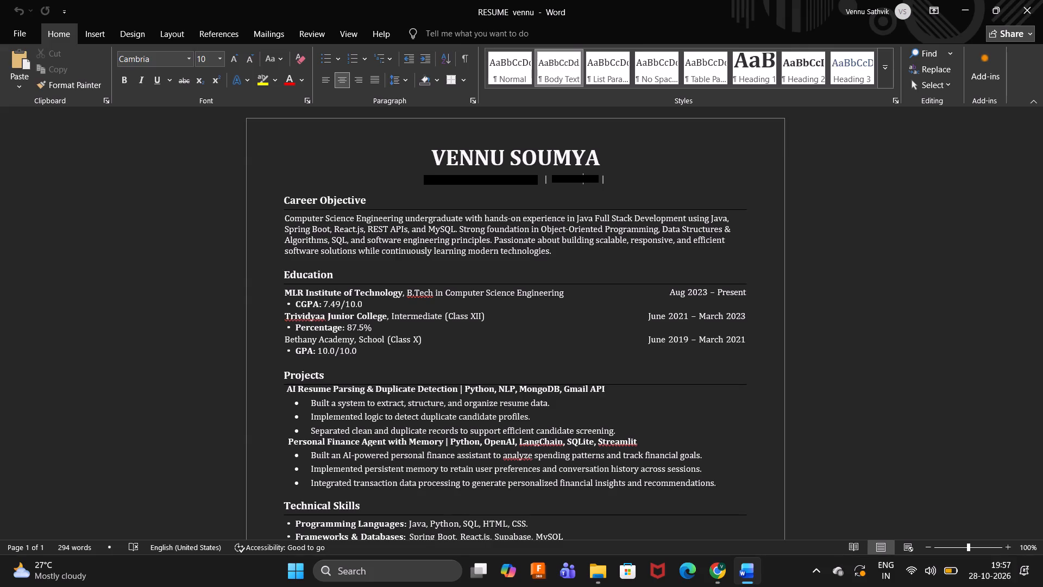
scroll(584, 177, "down", 1)
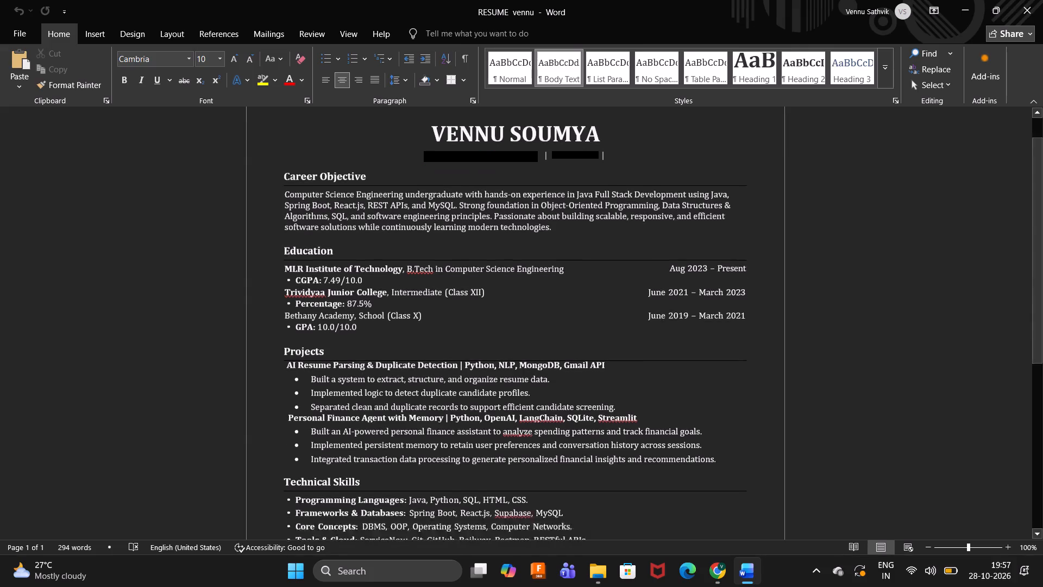
scroll(584, 177, "down", 2)
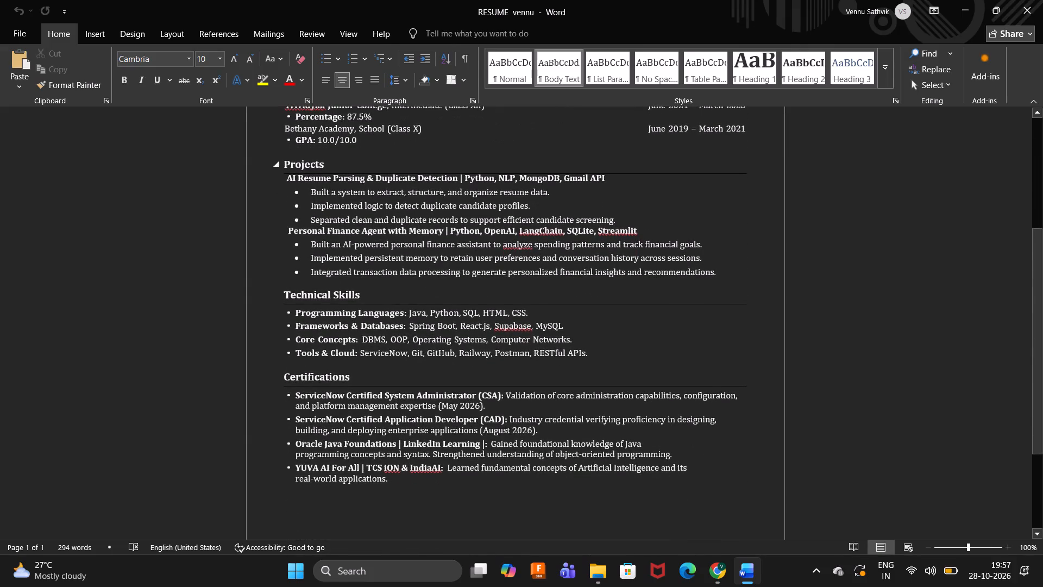
left_click(967, 8)
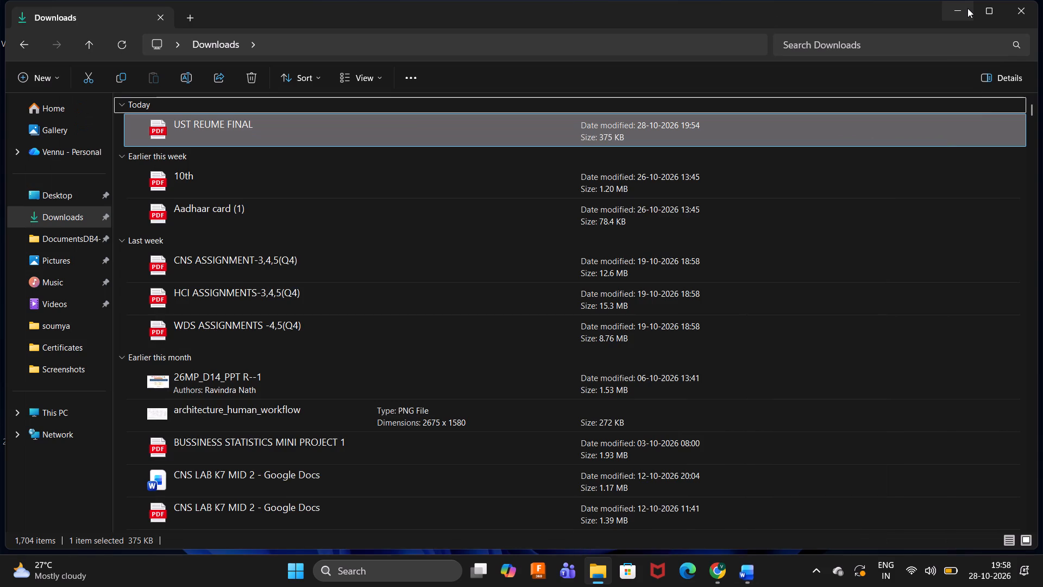
Open RESUME souuu.docx from the Downloads folder, look through it, and close both open resume documents.
left_click(477, 41)
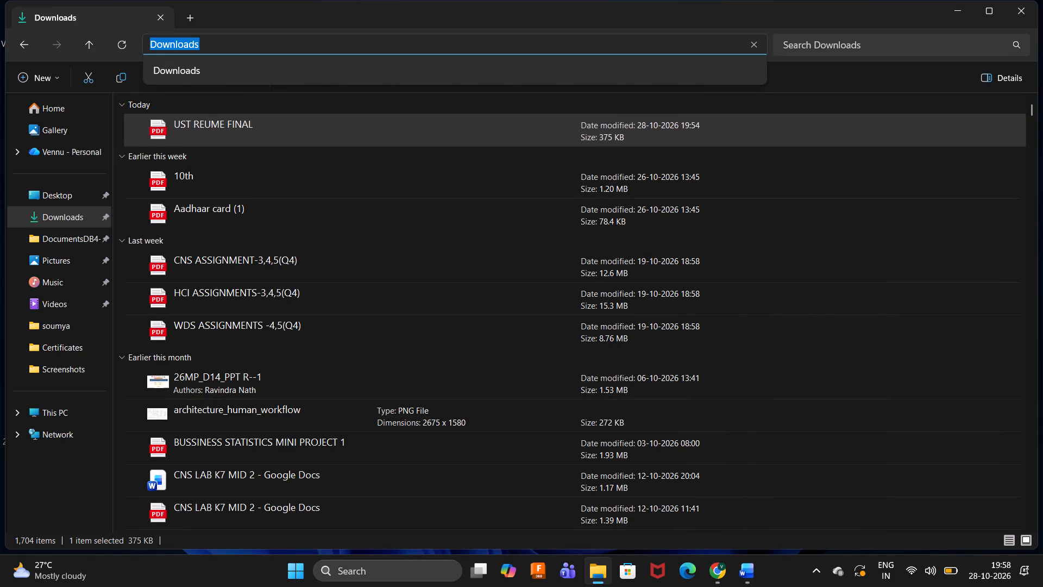
key("BackSpace")
type("res")
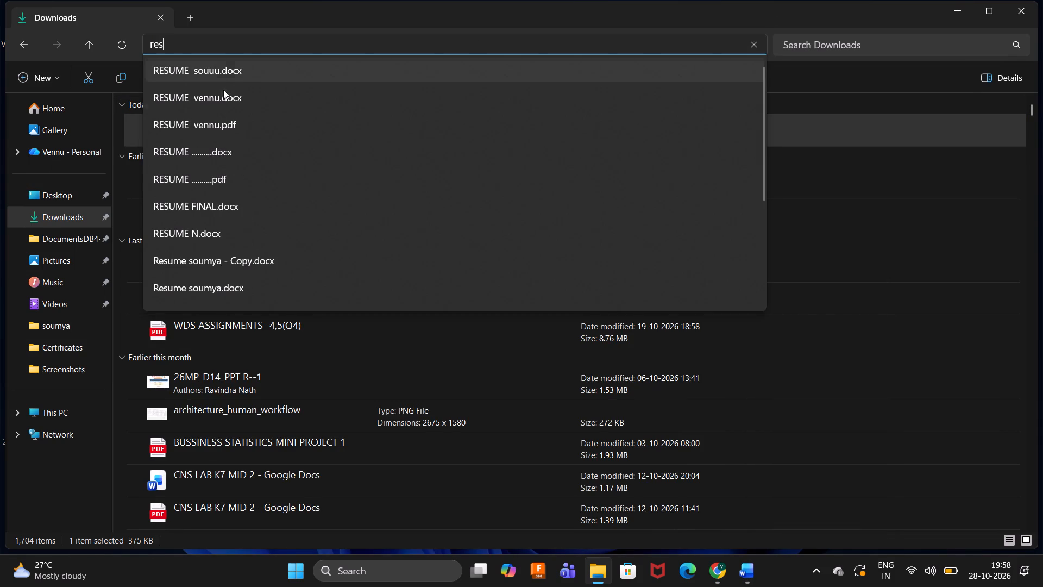
double_click(227, 77)
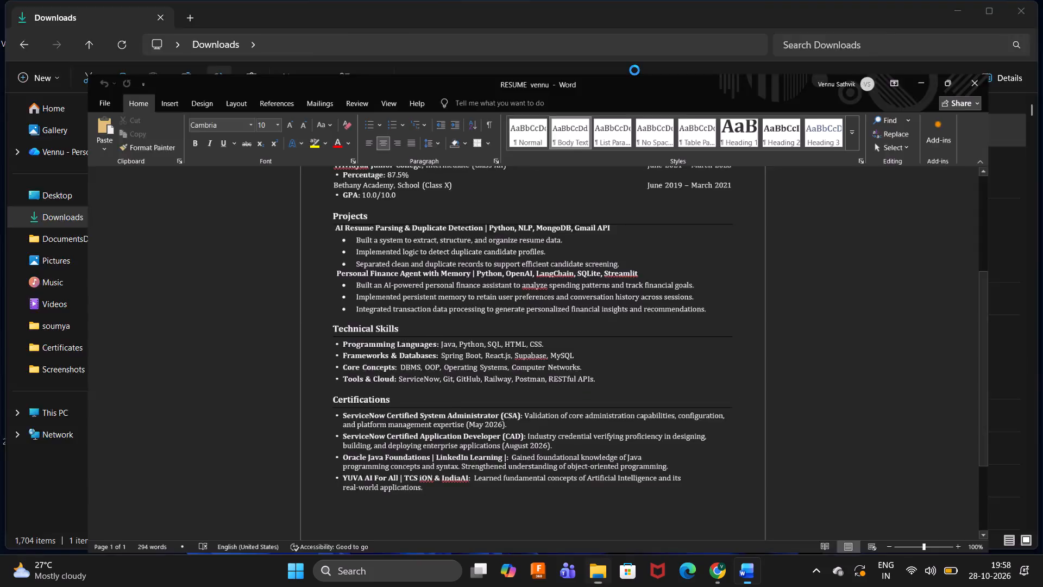
scroll(541, 205, "down", 1)
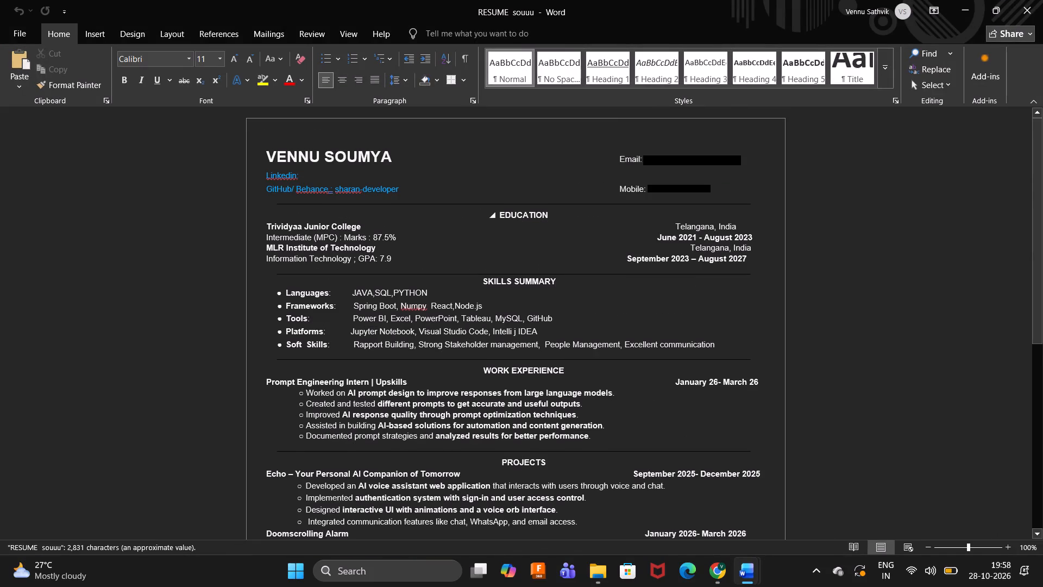
scroll(541, 205, "down", 3)
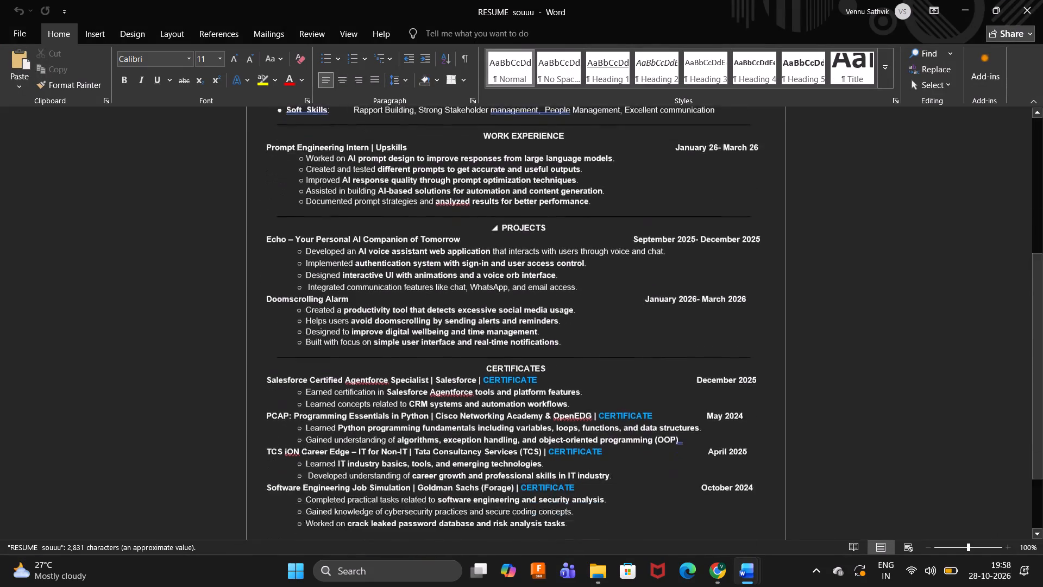
scroll(541, 205, "down", 1)
scroll(541, 205, "up", 7)
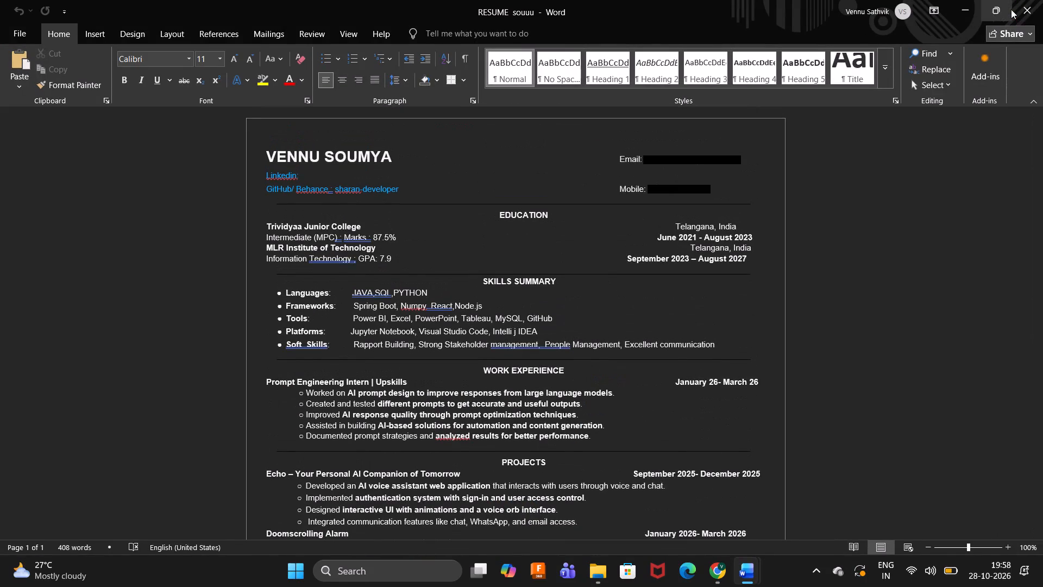
left_click(1042, 0)
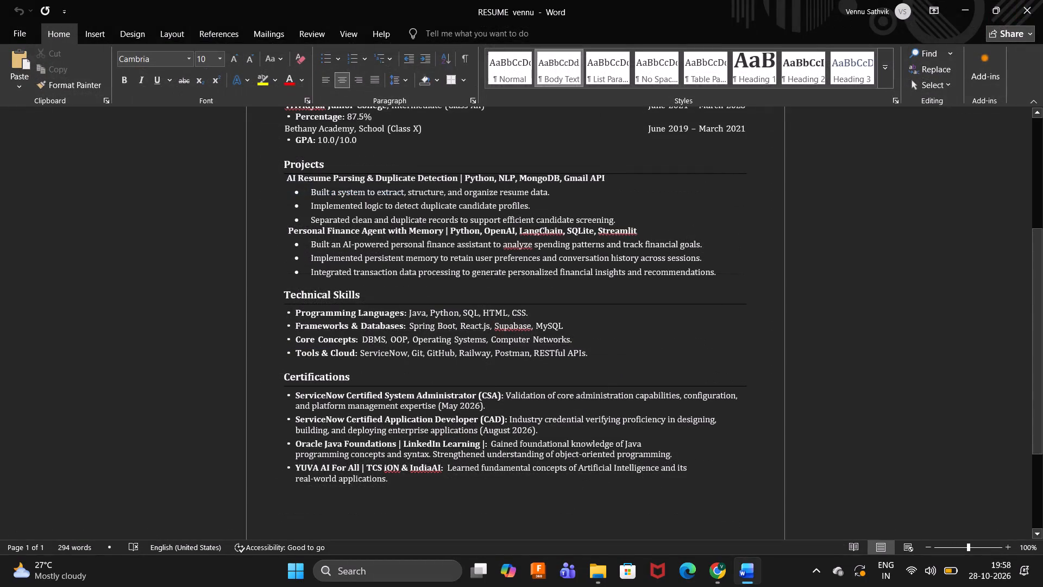
left_click(1038, 0)
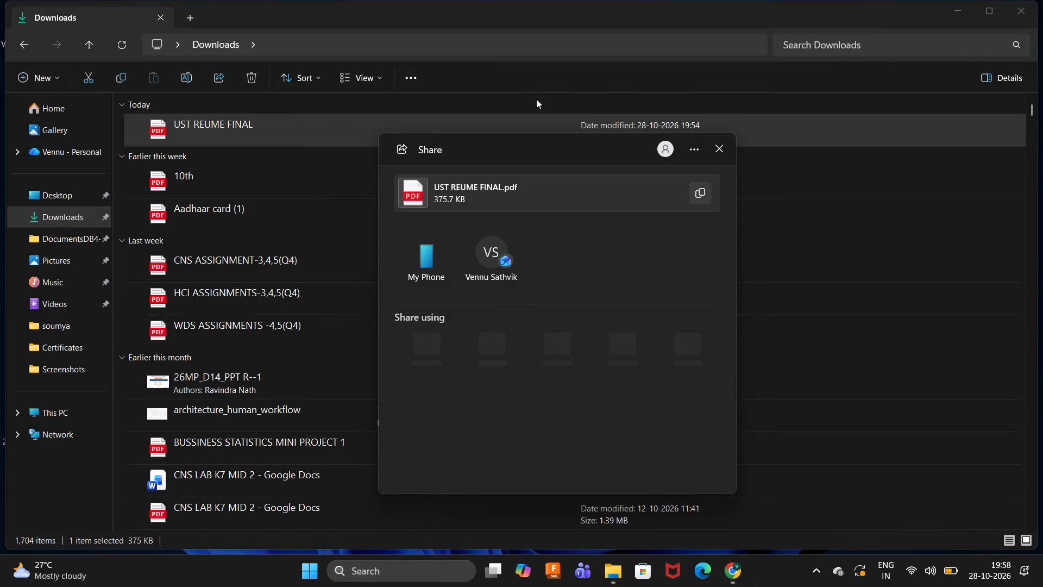
left_click(355, 46)
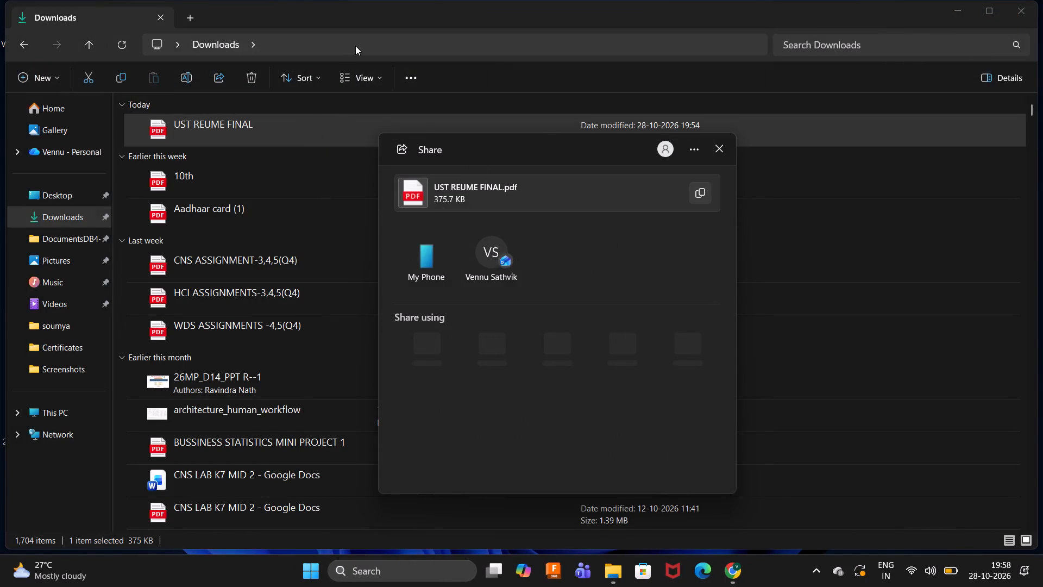
left_click(719, 139)
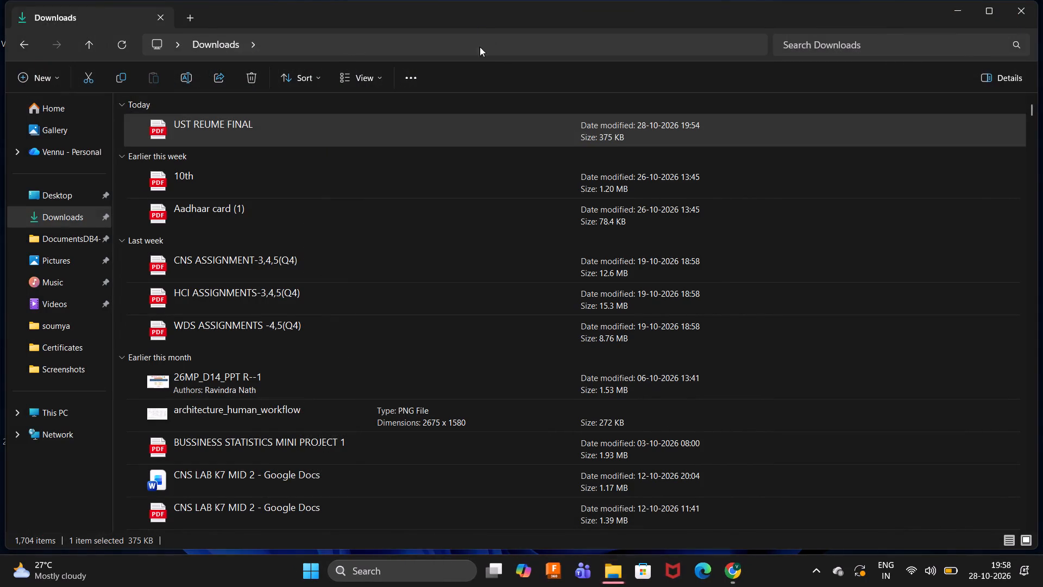
Find Resume soumya.docx in the Downloads folder, open it to check its contents, and close it.
left_click(480, 54)
key("BackSpace")
type("resume")
key("space")
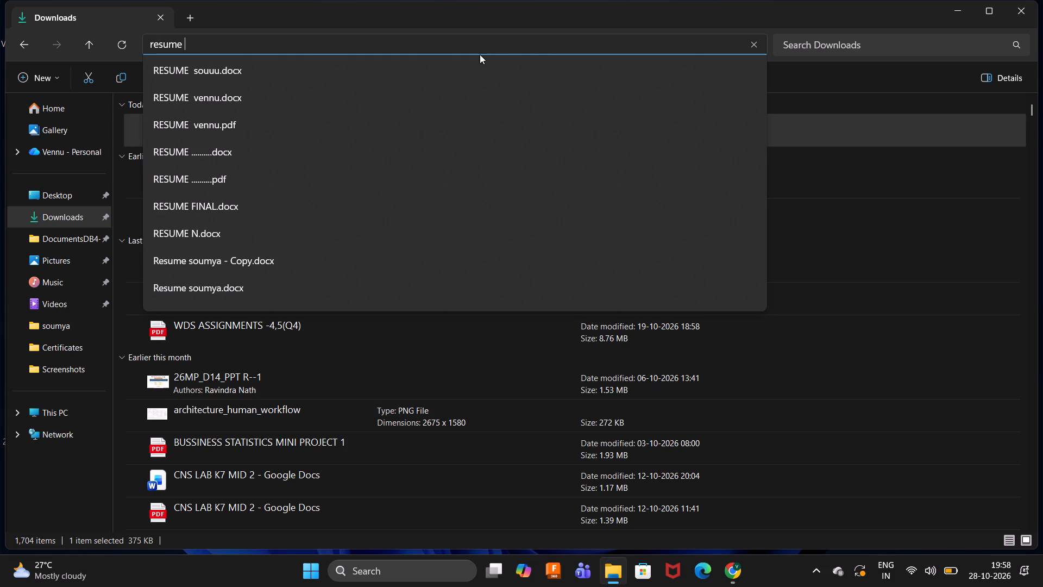
key("s")
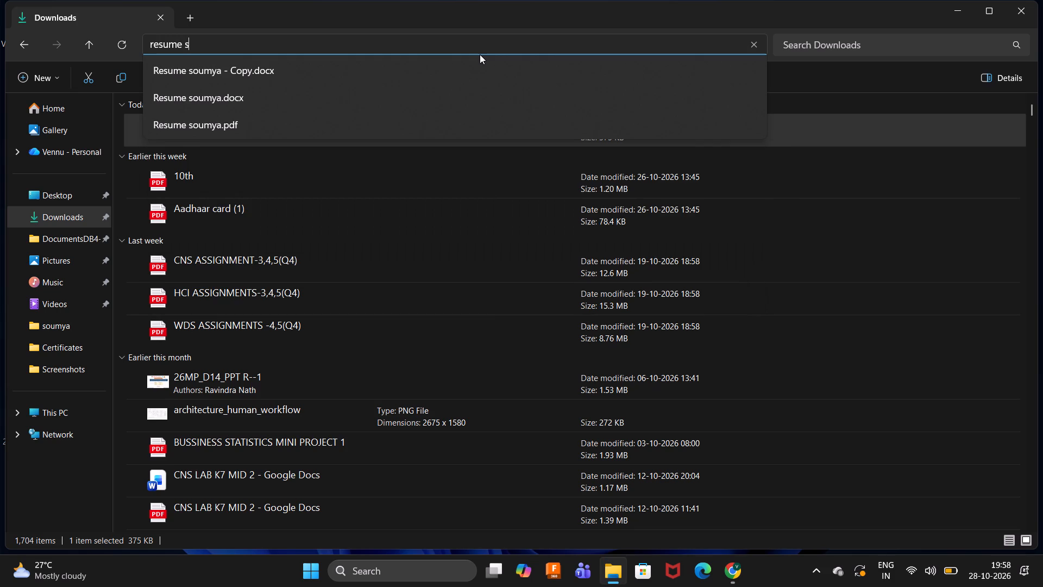
double_click(378, 95)
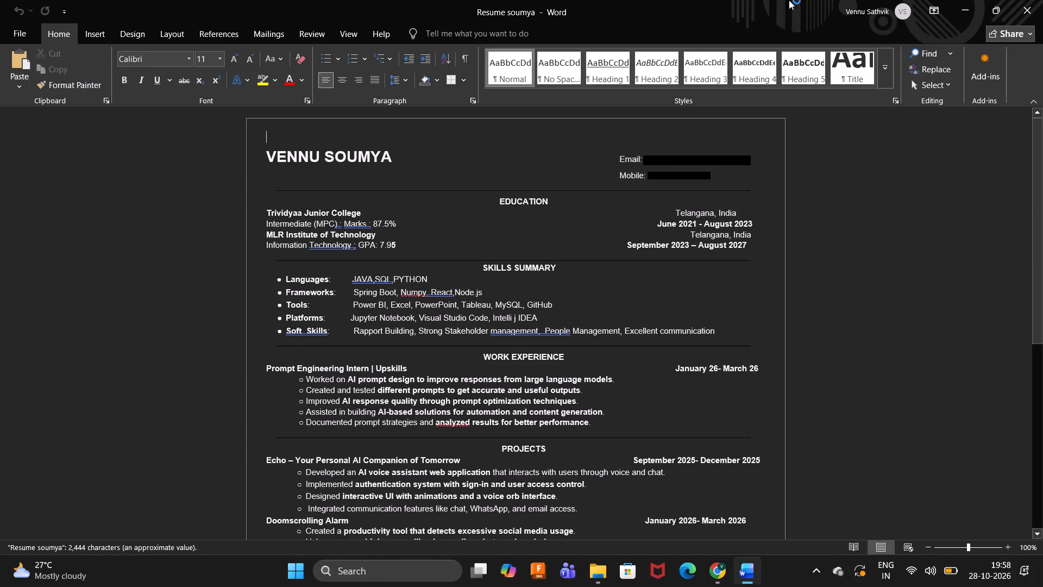
left_click(1042, 0)
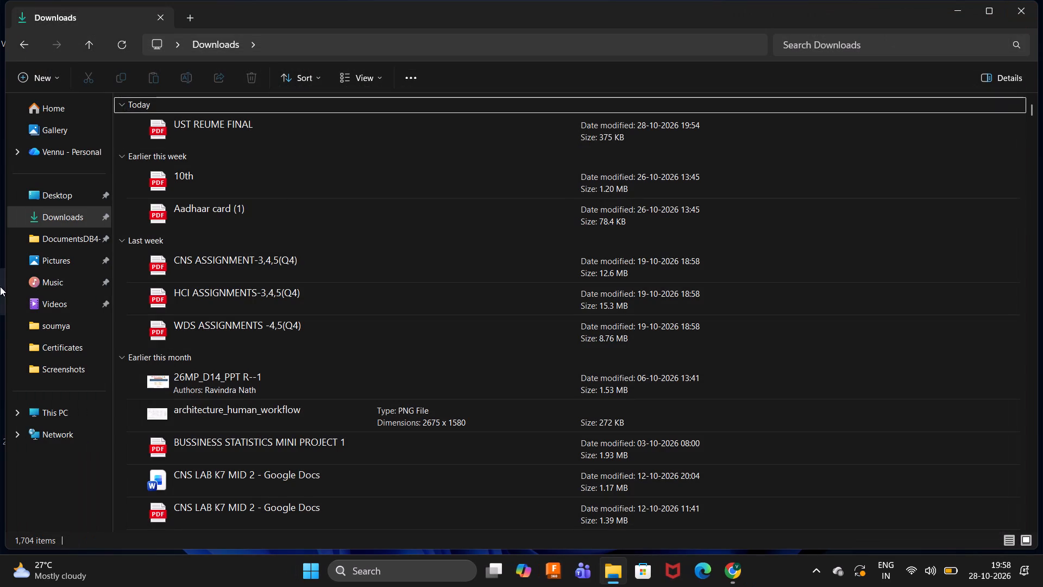
Open the Resume soumya document stored in the Certificates folder to check its contents, and close it.
left_click(48, 342)
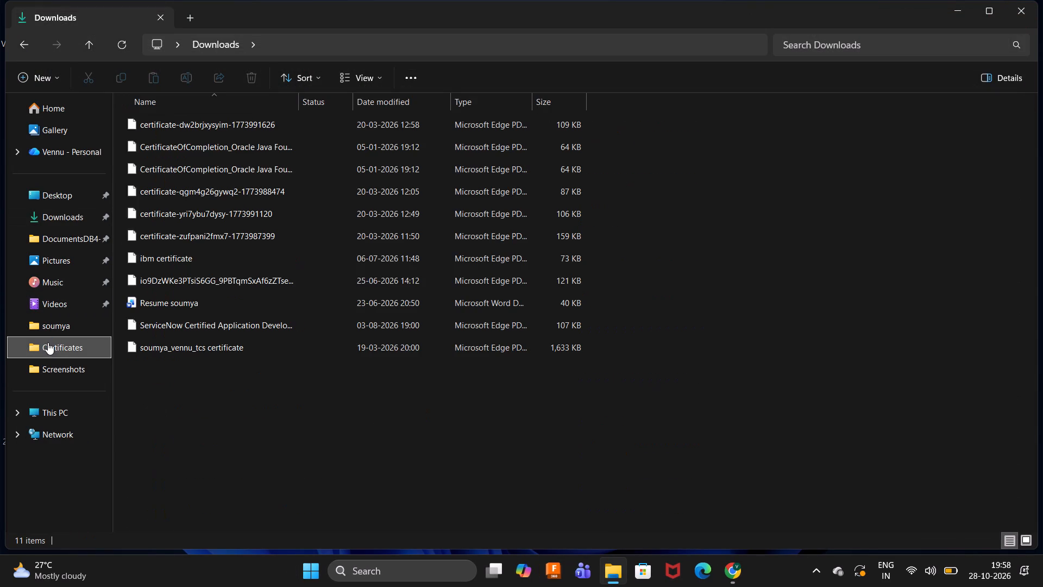
double_click(174, 306)
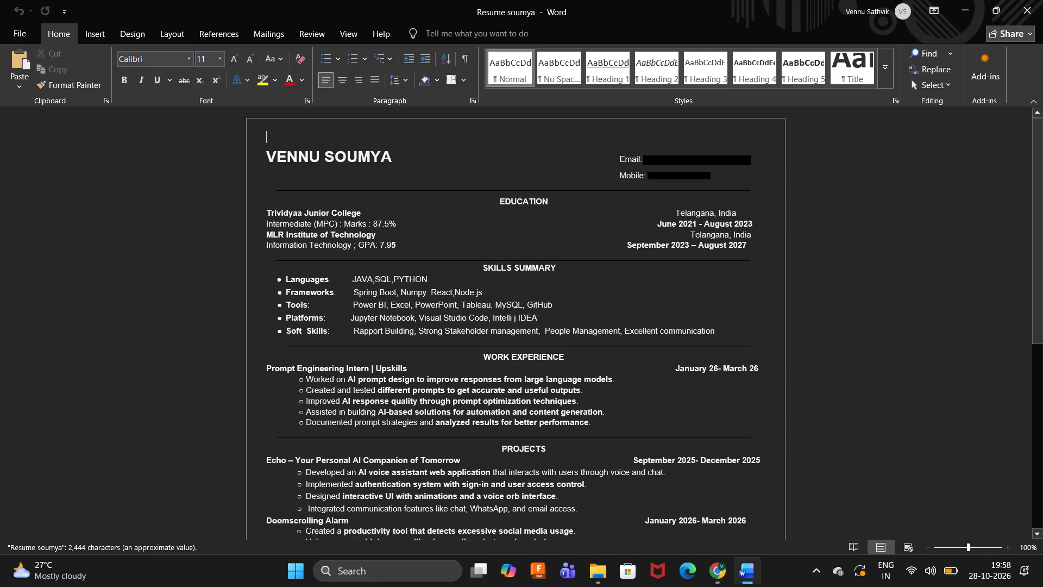
left_click(1032, 0)
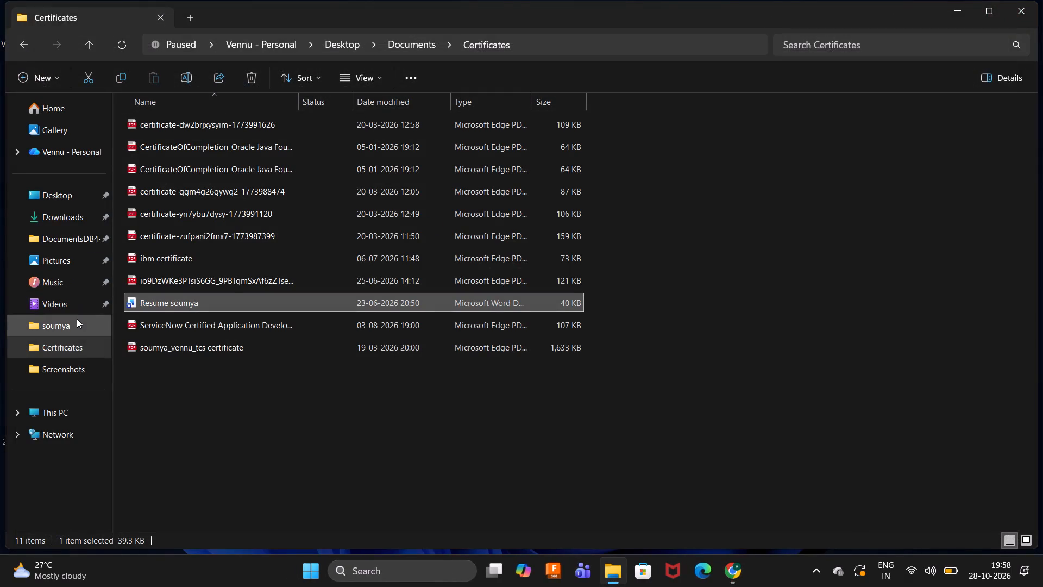
left_click(70, 221)
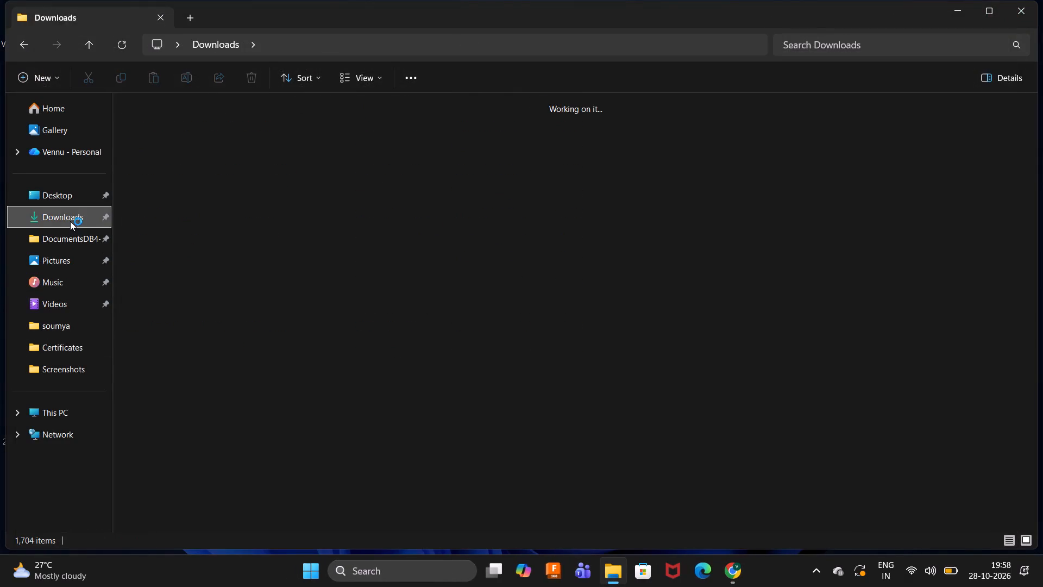
scroll(273, 307, "down", 2)
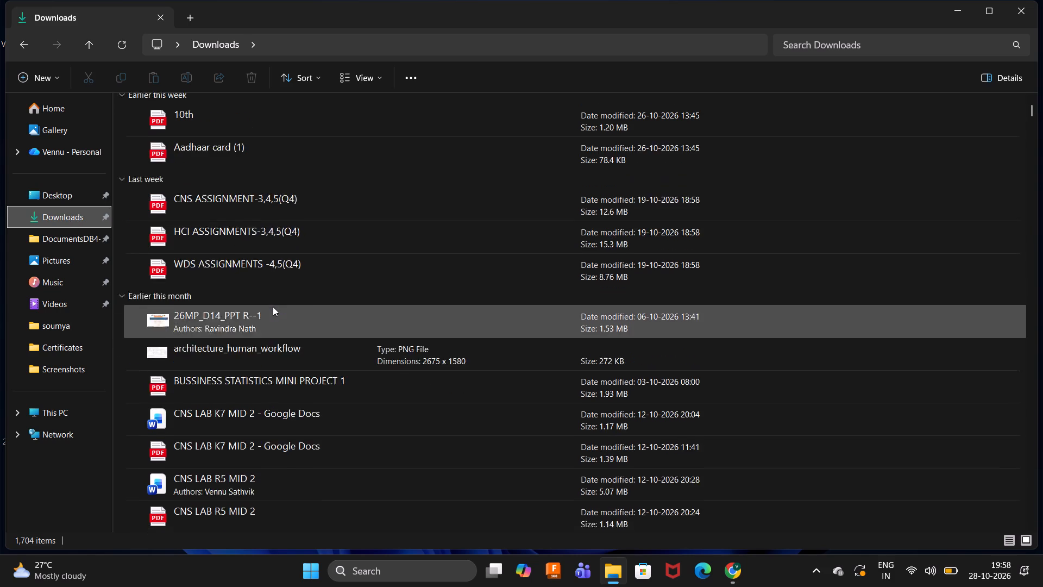
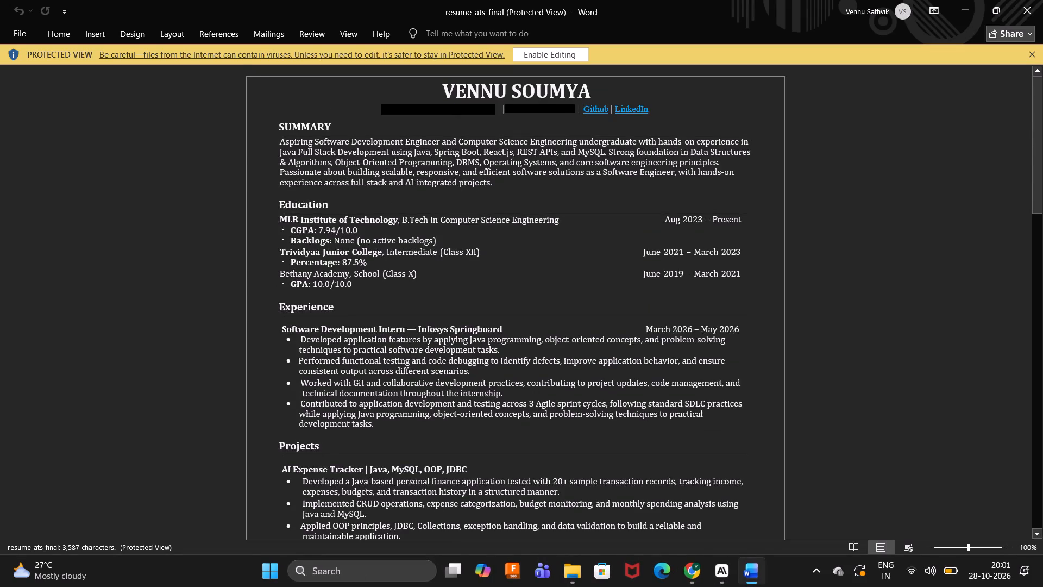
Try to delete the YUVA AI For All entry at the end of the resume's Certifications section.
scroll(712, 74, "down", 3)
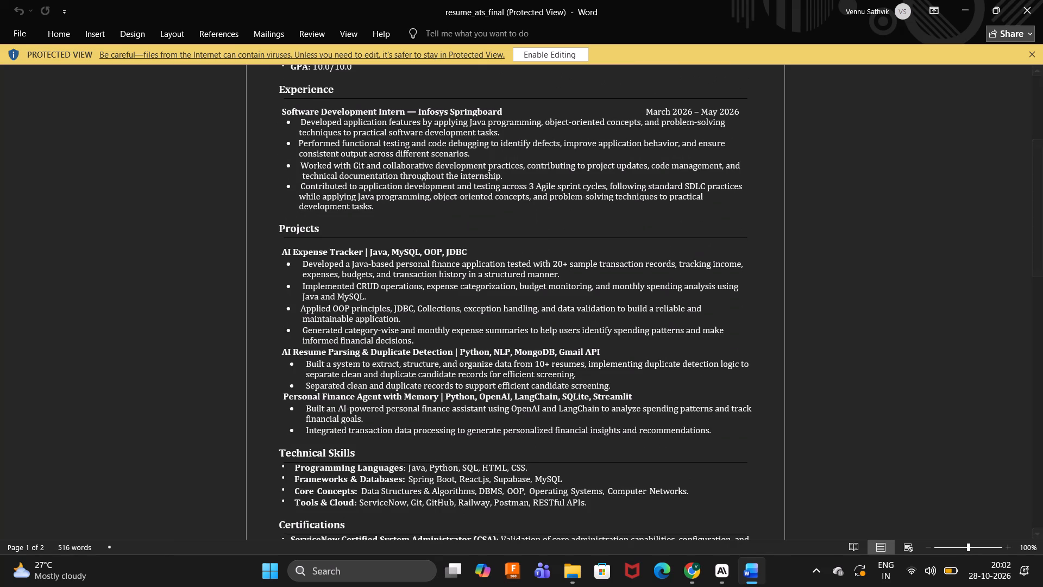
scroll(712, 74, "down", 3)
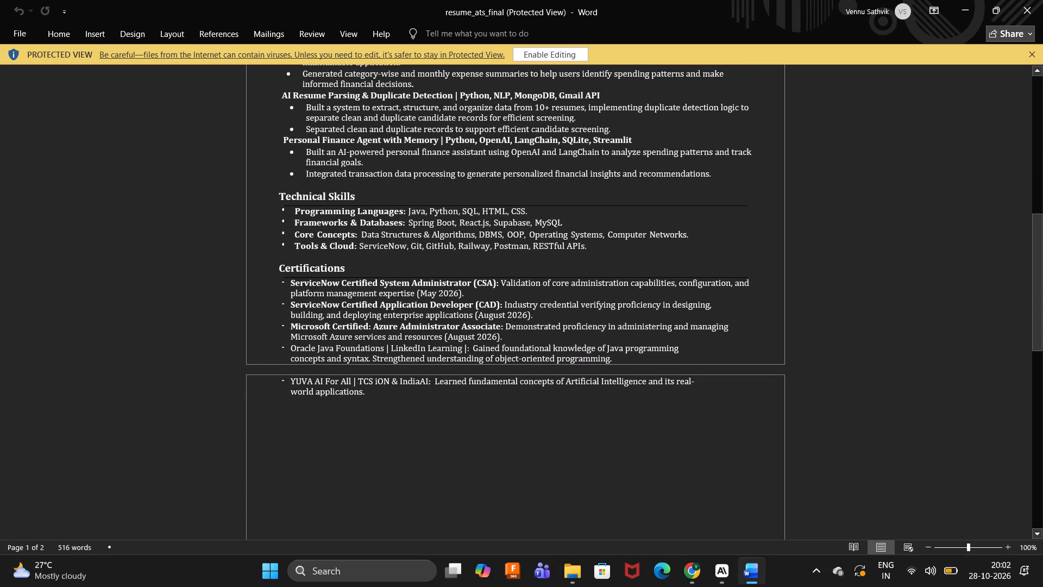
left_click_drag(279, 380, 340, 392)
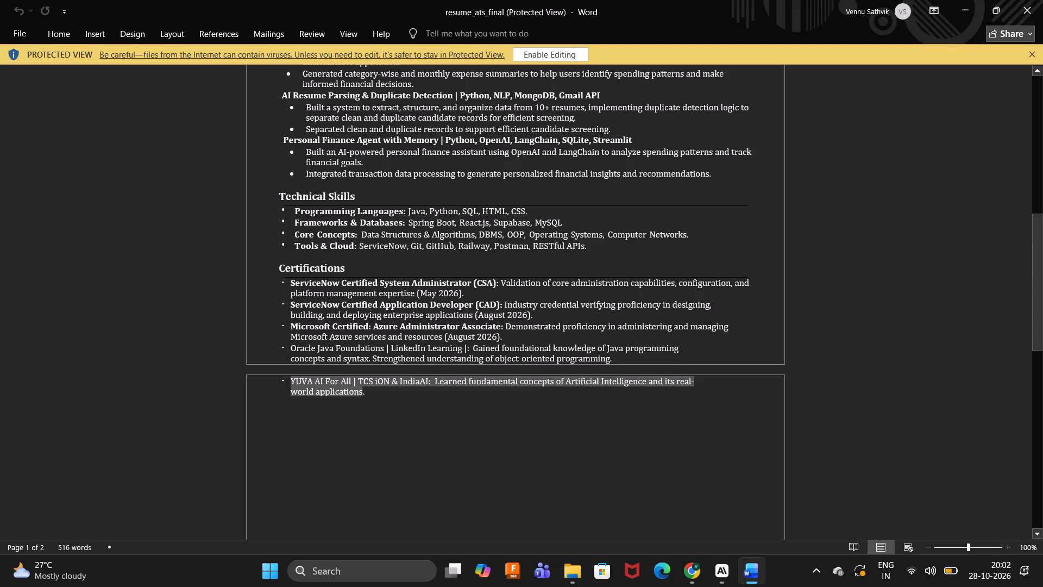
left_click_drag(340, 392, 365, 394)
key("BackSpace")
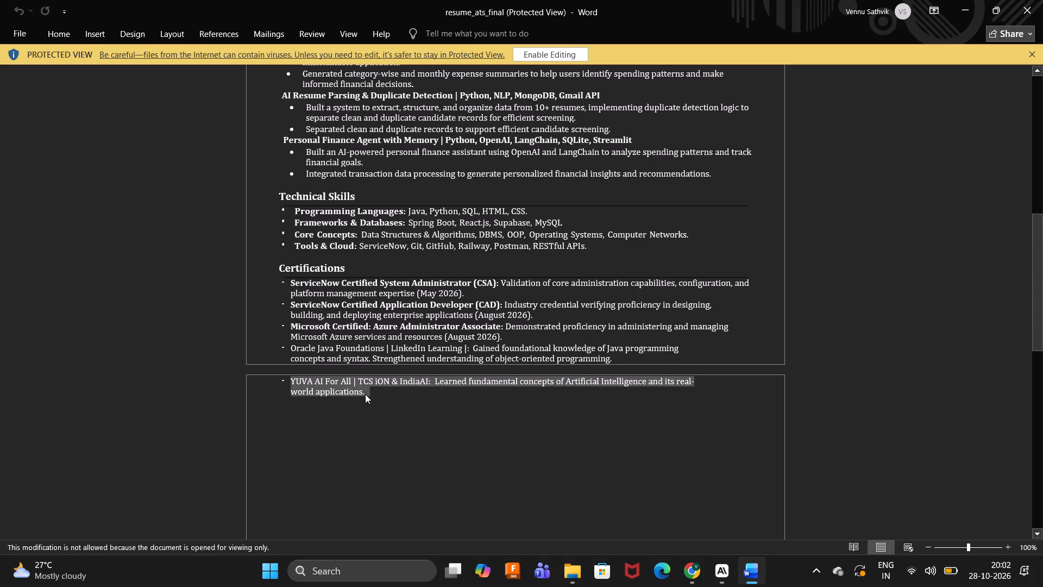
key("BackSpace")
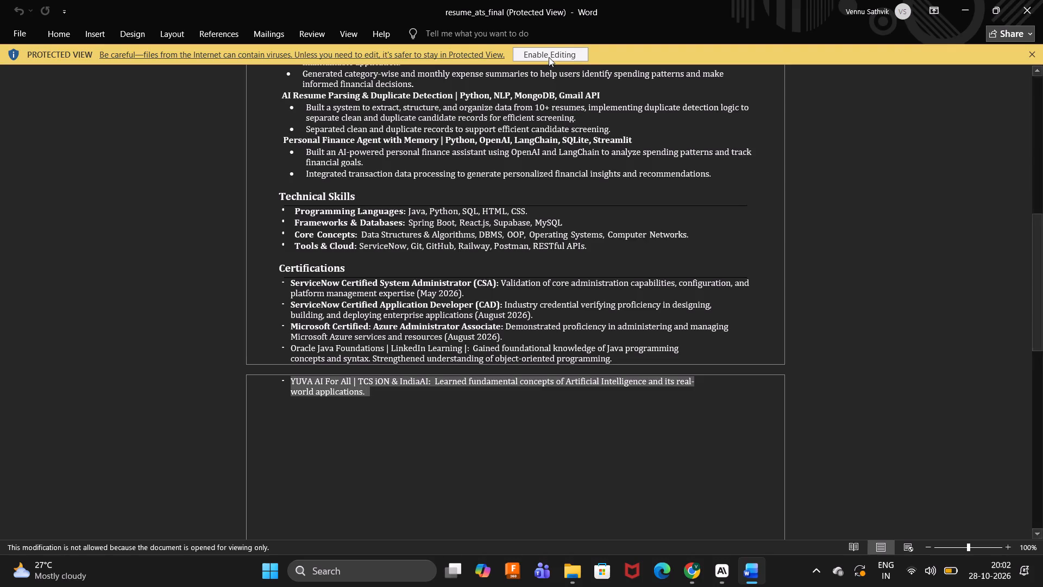
Enable editing for the document and delete the Personal Finance Agent with Memory project, including its two bullets, from the Projects section.
left_click(549, 57)
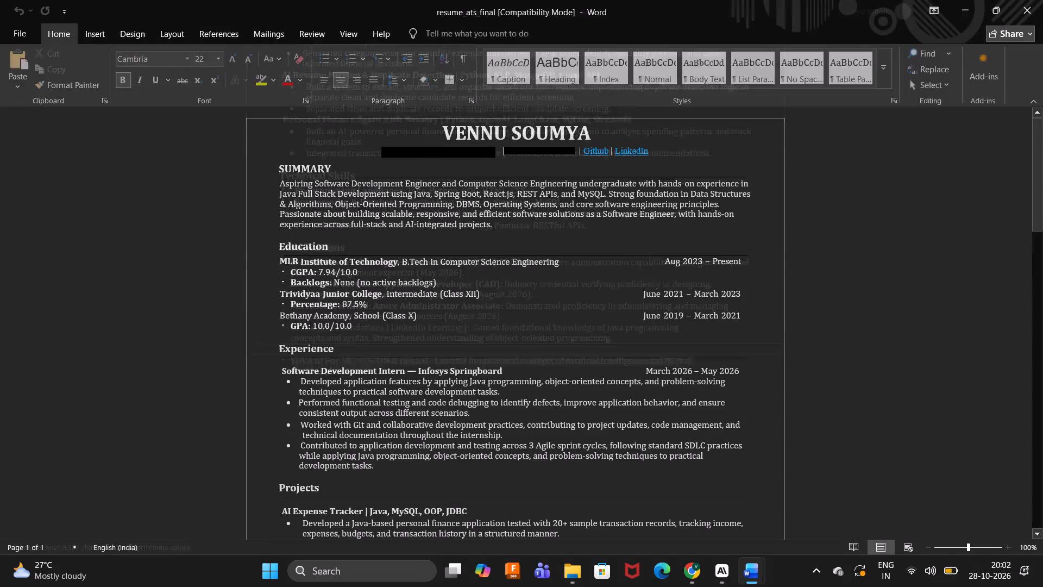
scroll(386, 352, "down", 1)
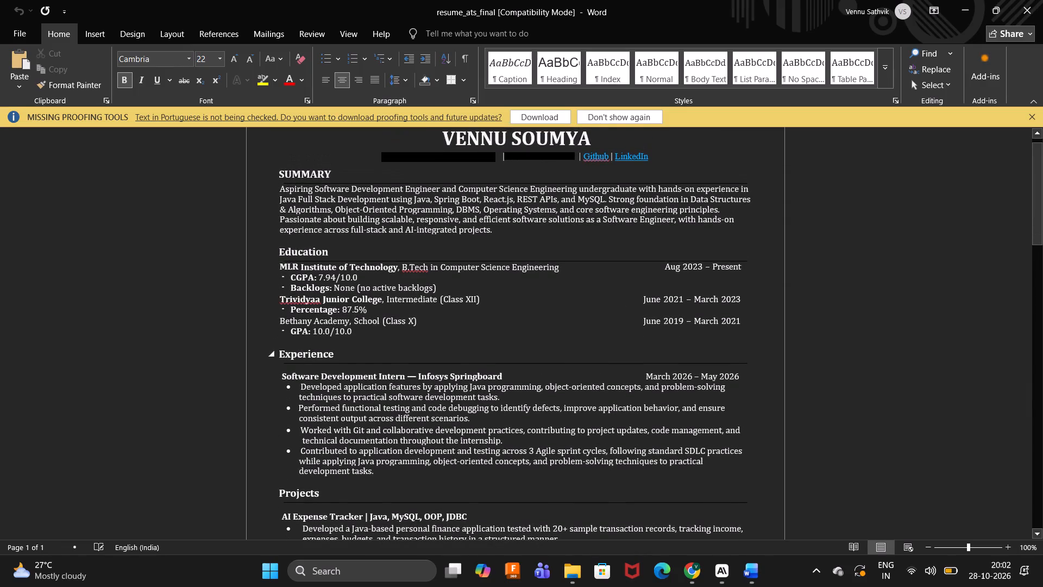
left_click(840, 250)
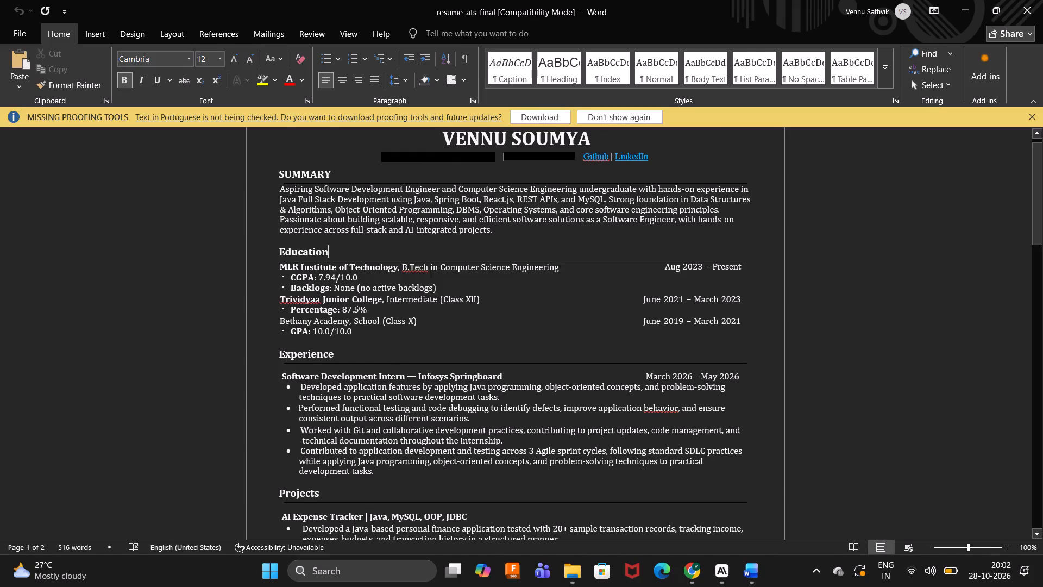
scroll(349, 377, "down", 2)
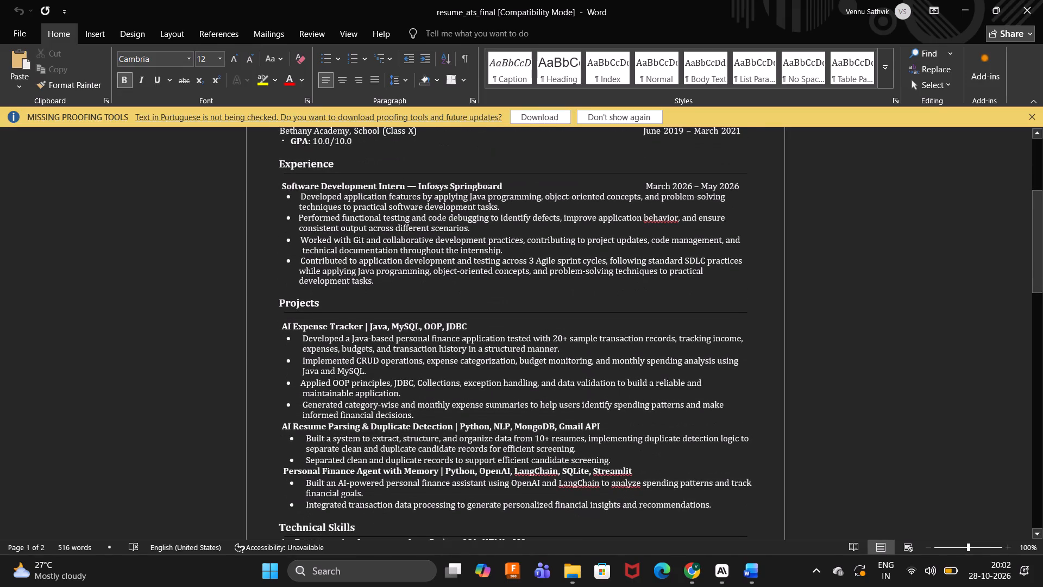
scroll(349, 377, "down", 2)
scroll(349, 377, "up", 1)
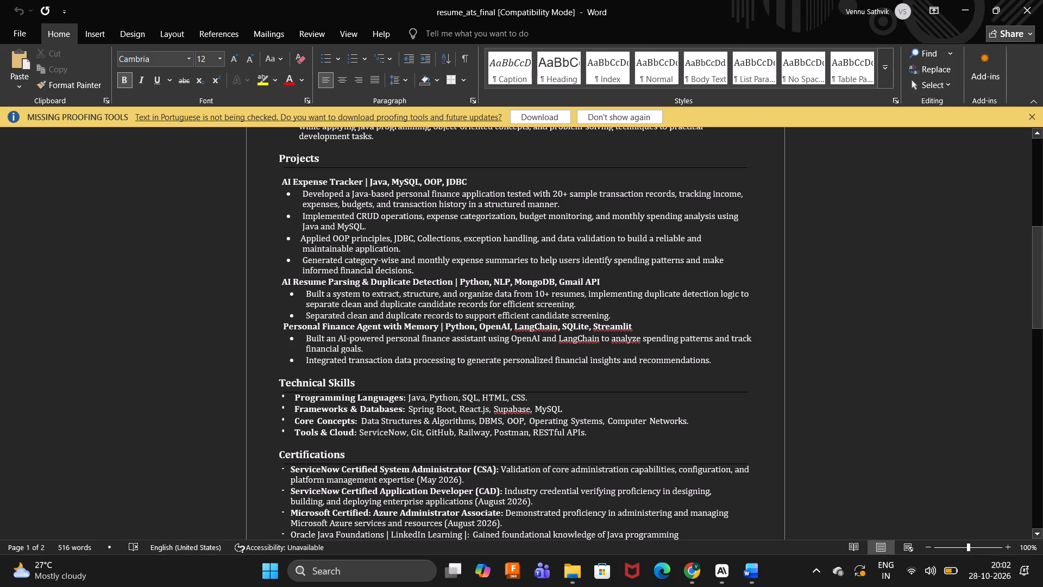
left_click_drag(279, 327, 651, 372)
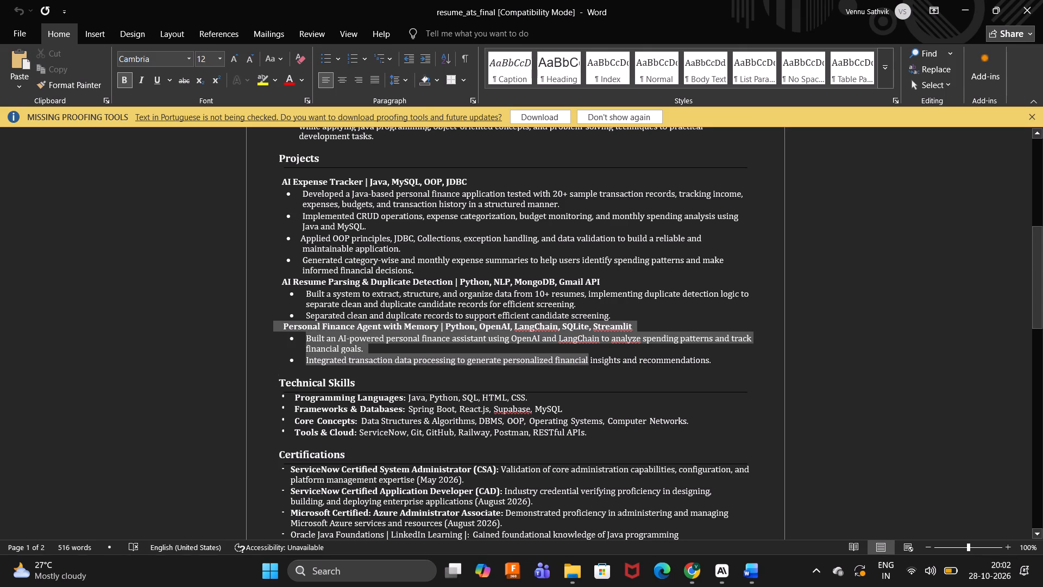
left_click_drag(651, 372, 715, 361)
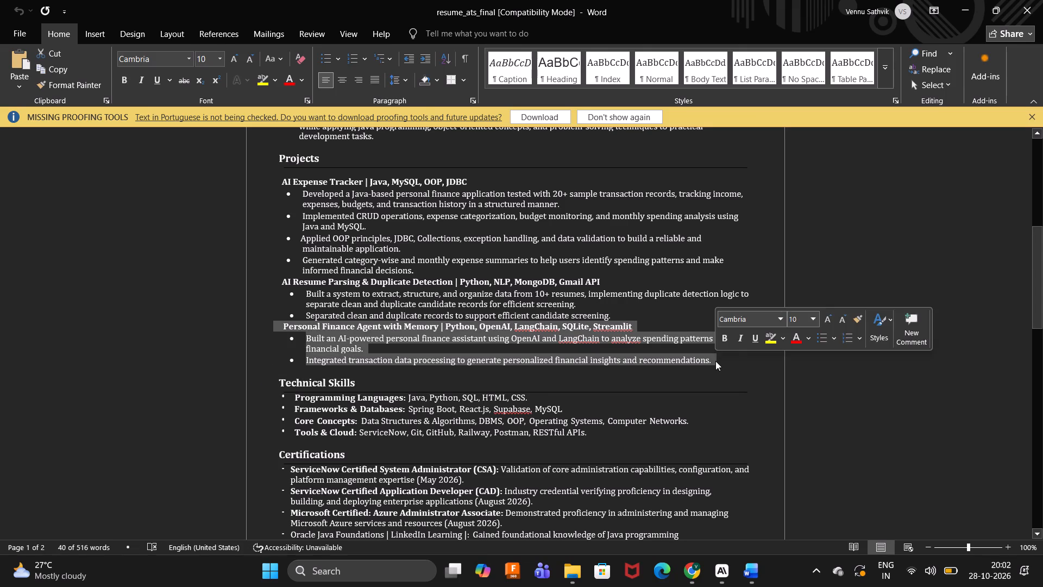
key("BackSpace")
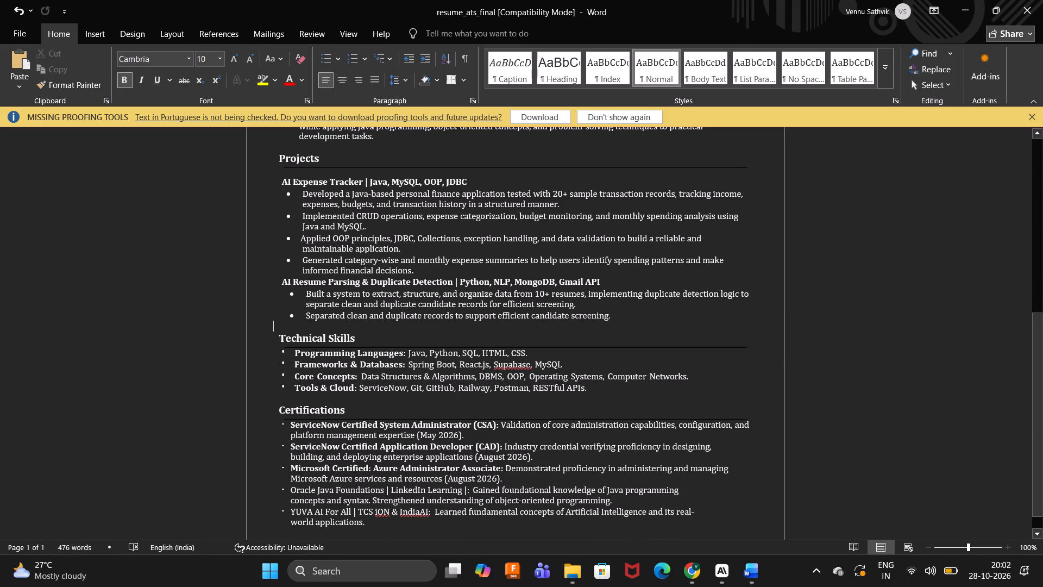
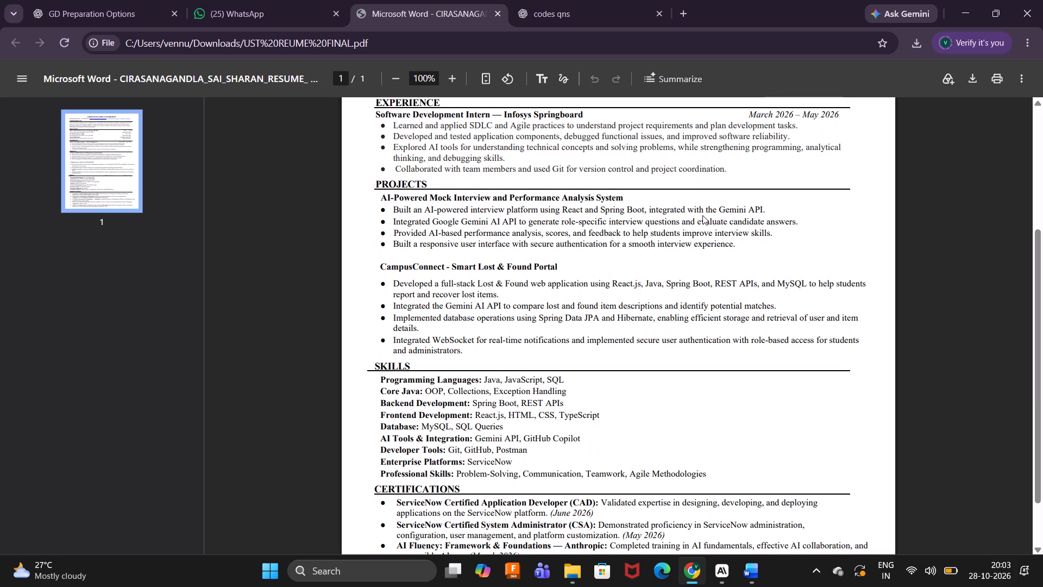
Examine the Projects, Skills and Certifications sections of the UST REUME FINAL PDF in Chrome against the resume_ats_final document in Word.
scroll(702, 215, "down", 2)
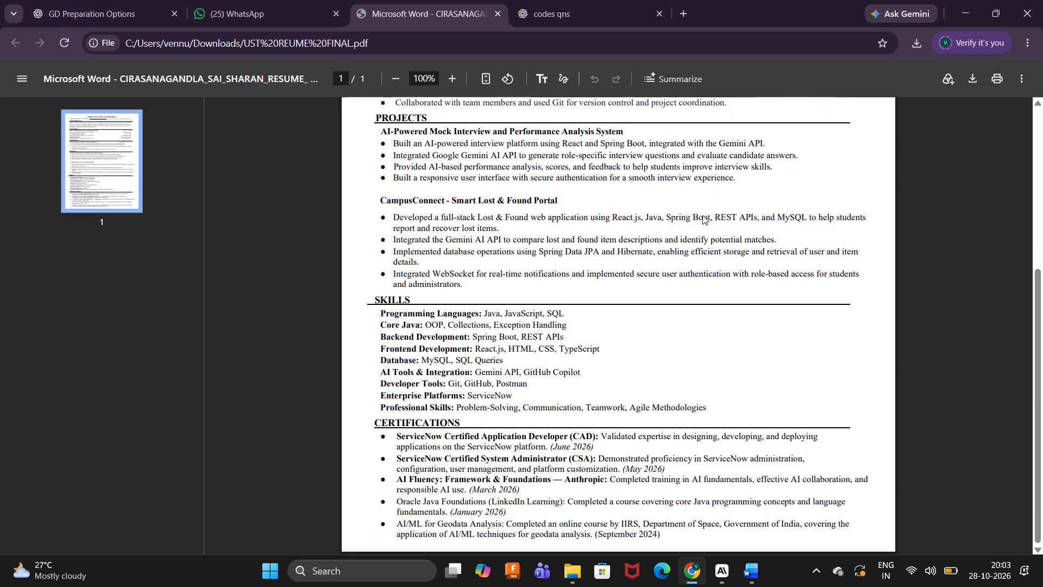
scroll(702, 215, "down", 2)
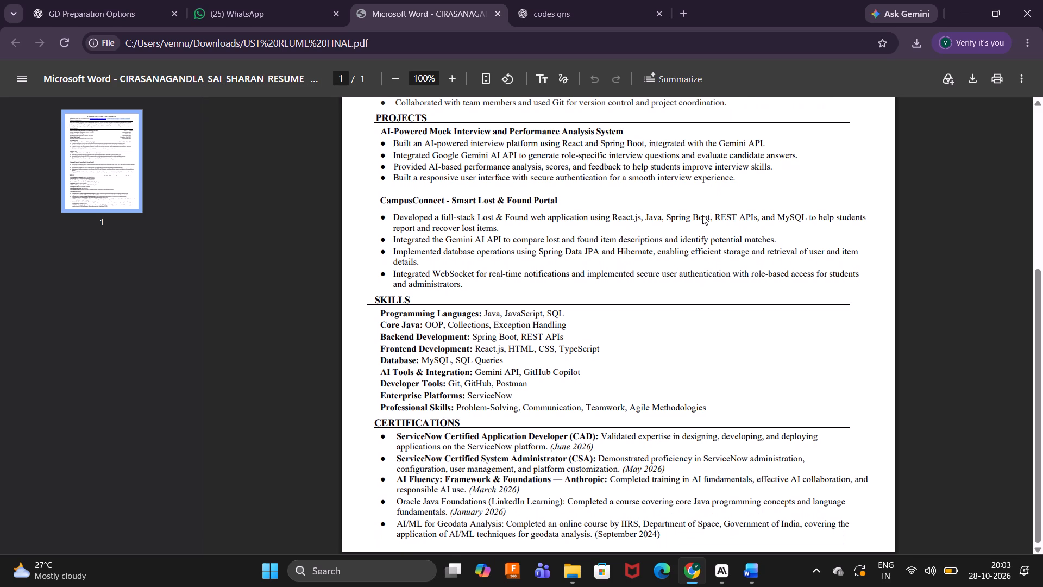
left_click(956, 0)
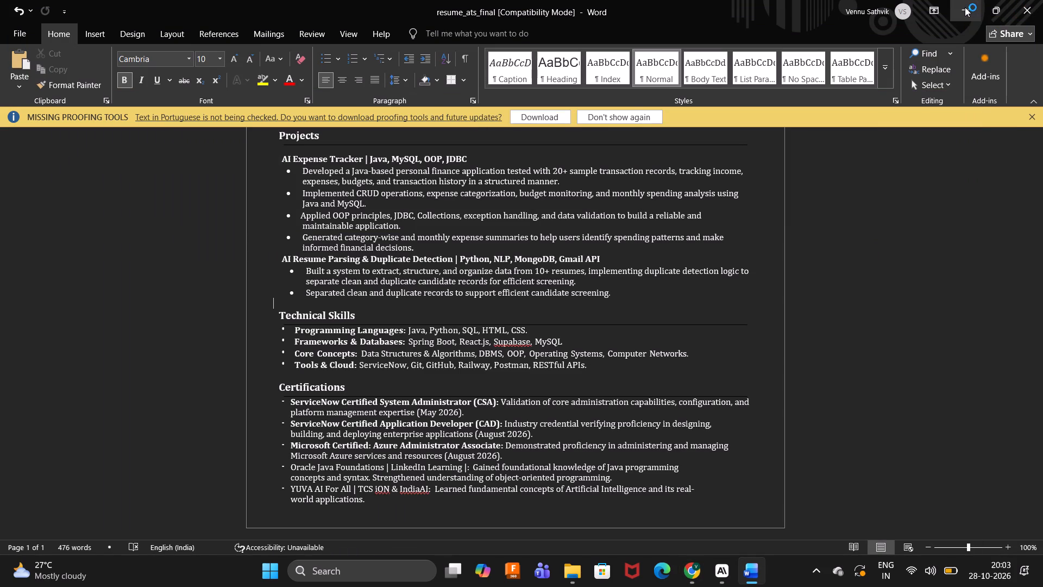
left_click(696, 573)
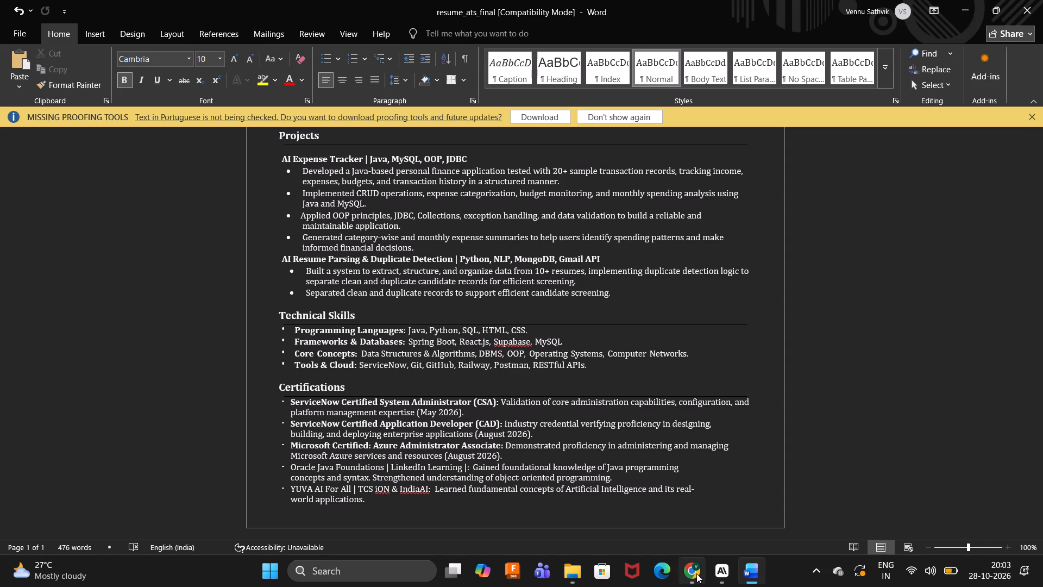
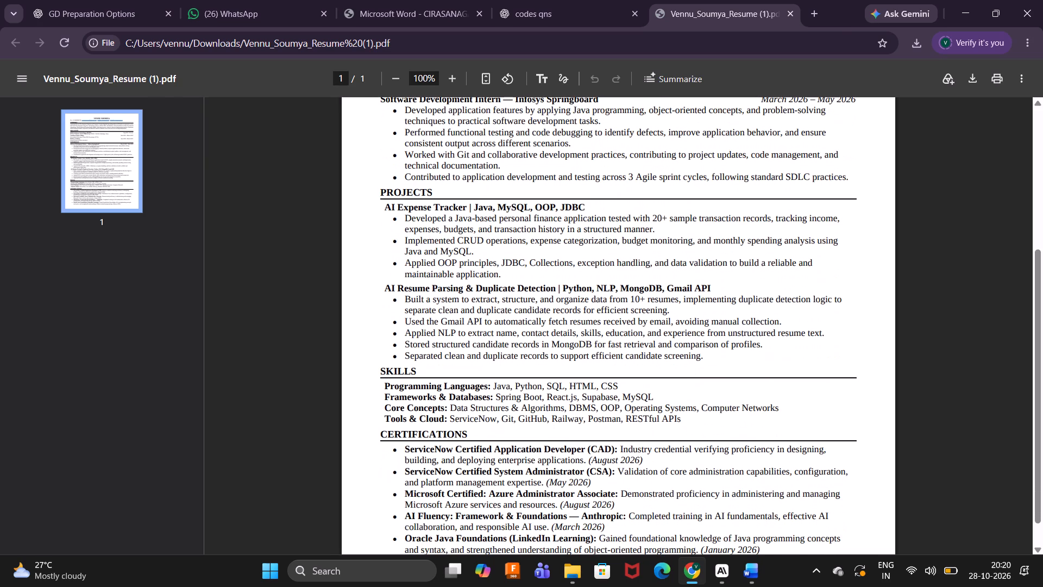
scroll(604, 222, "down", 1)
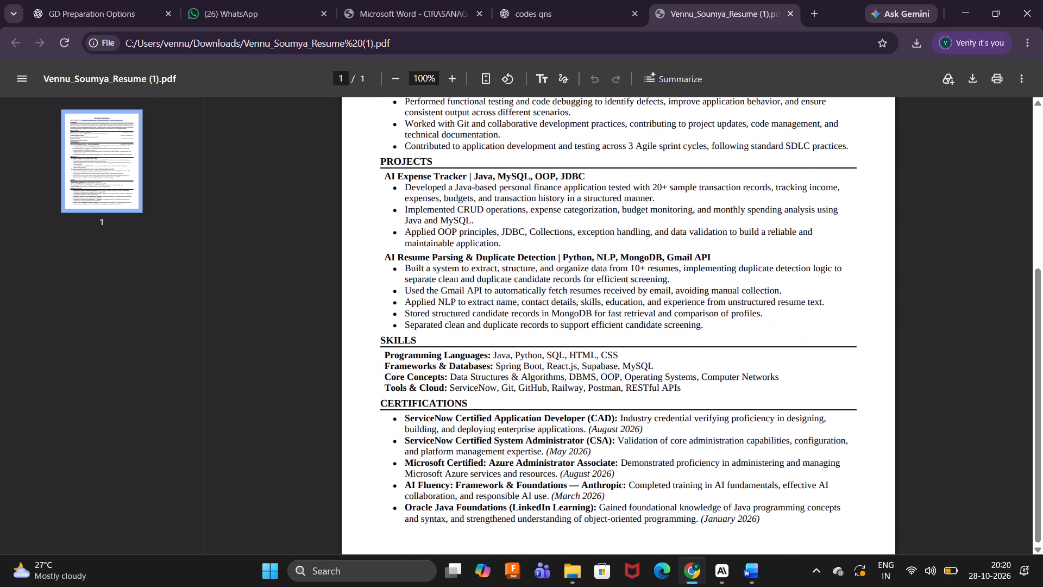
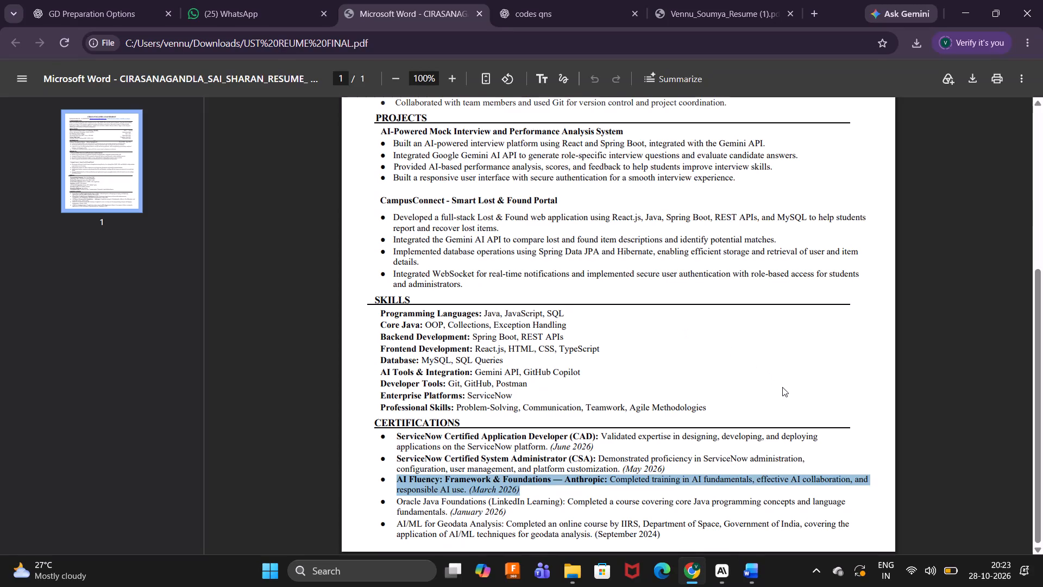
Capture a screenshot of the UST reference resume from the career objective text through the end of the Experience section.
scroll(782, 387, "up", 1)
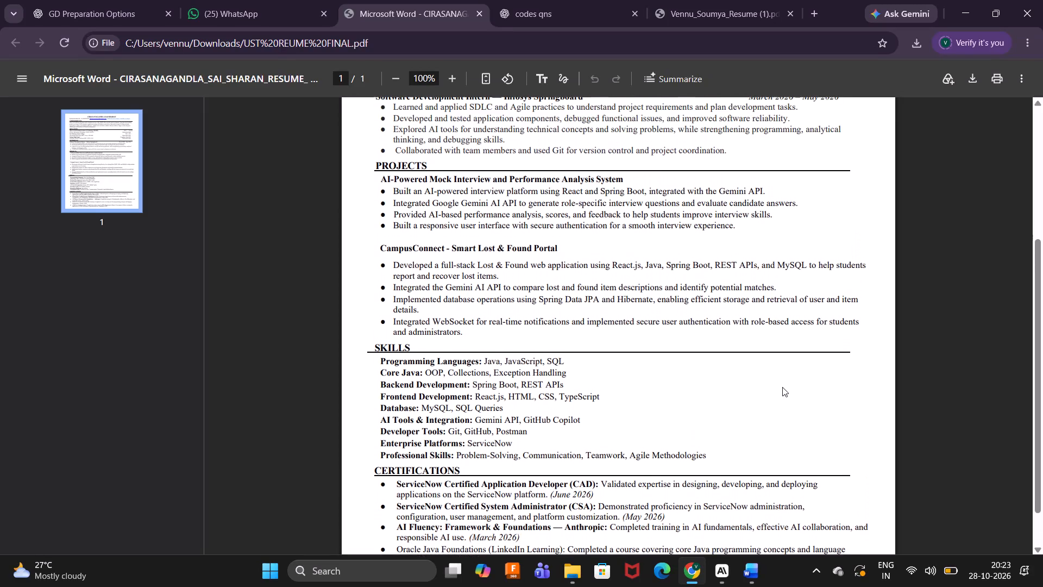
scroll(782, 387, "up", 3)
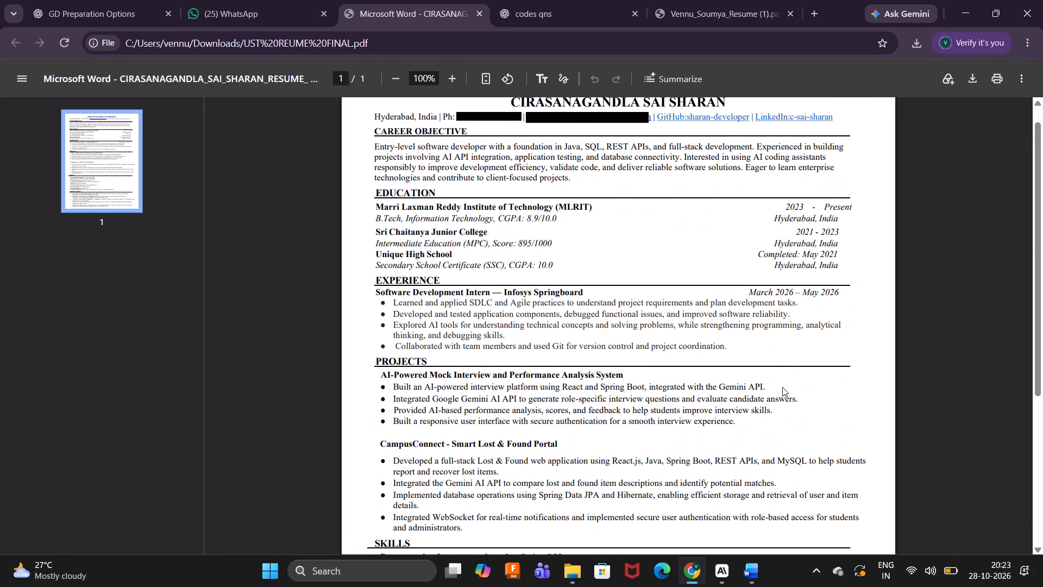
scroll(782, 387, "up", 1)
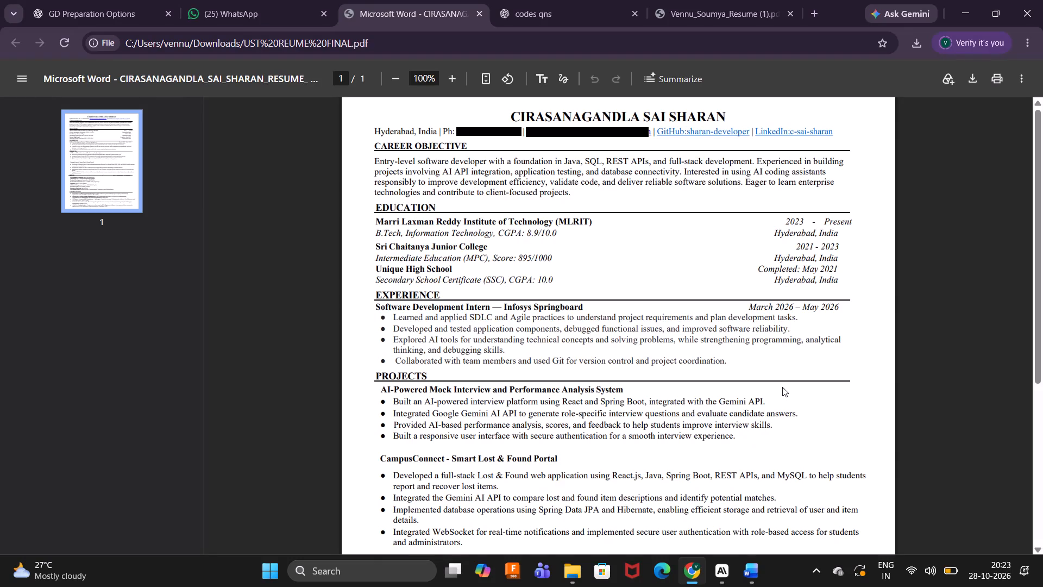
key("Print")
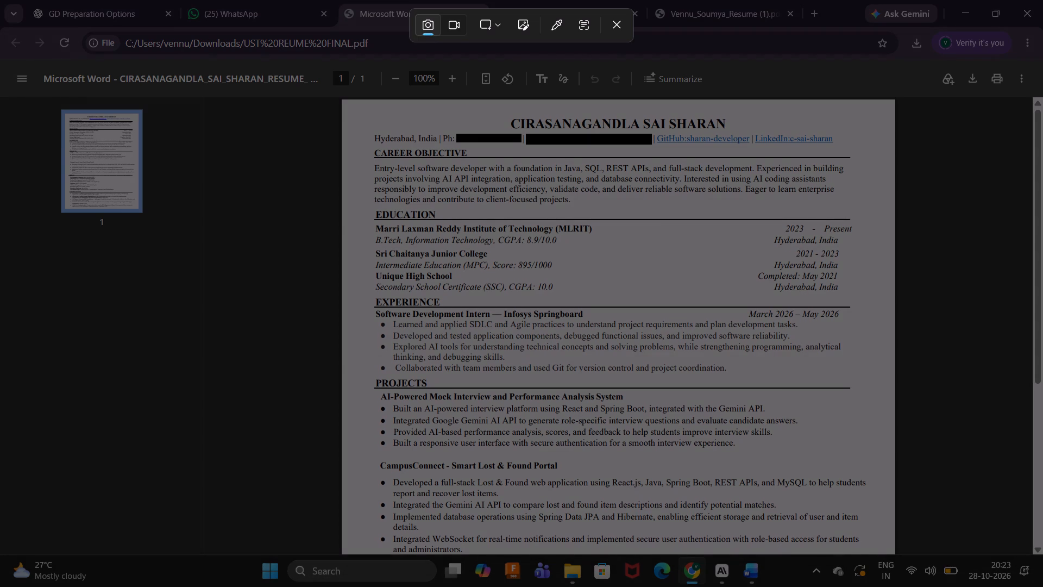
left_click_drag(364, 158, 868, 428)
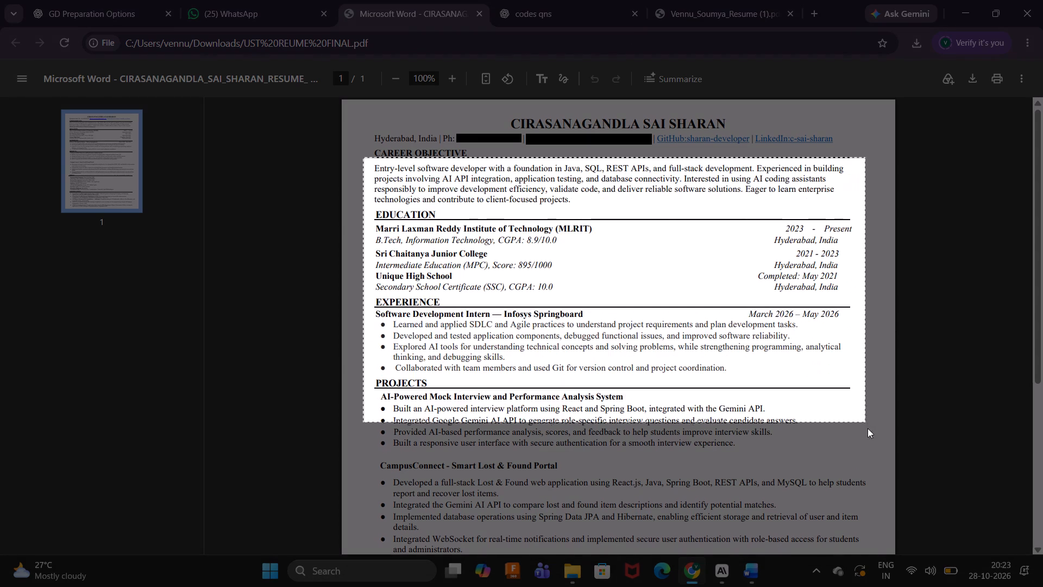
left_click_drag(868, 428, 882, 557)
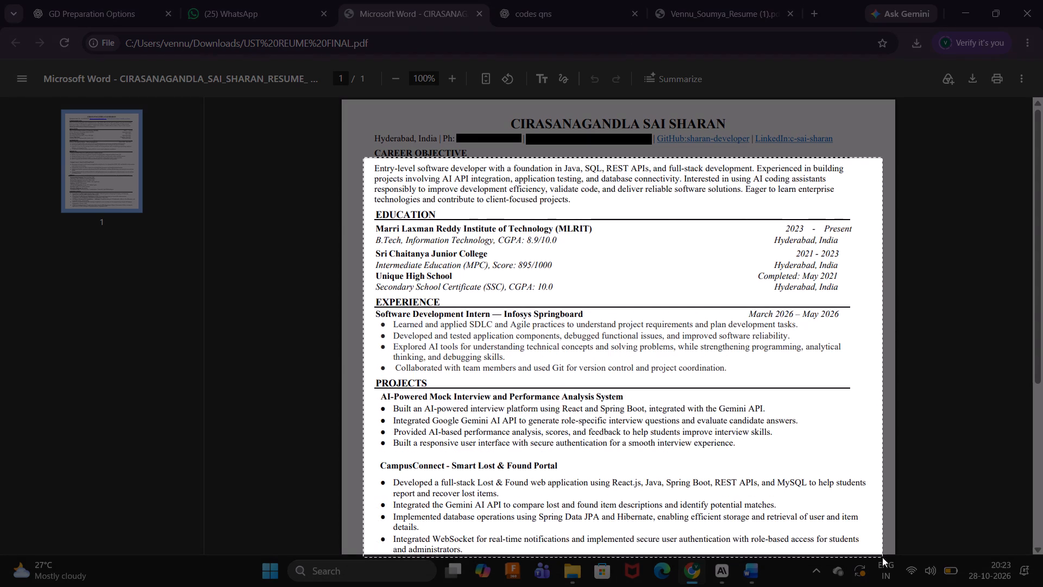
left_click_drag(882, 557, 889, 376)
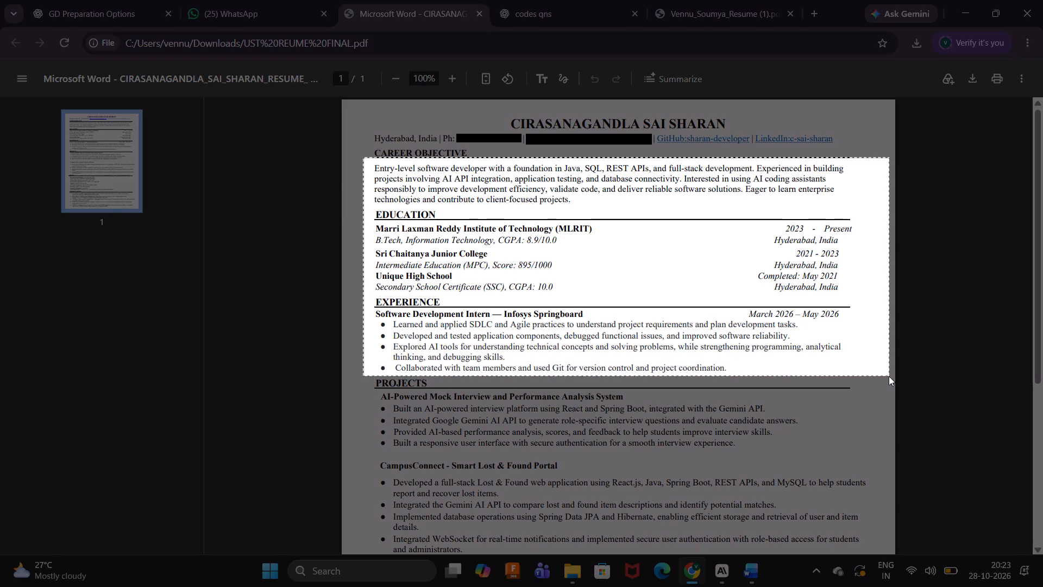
left_click_drag(889, 376, 889, 378)
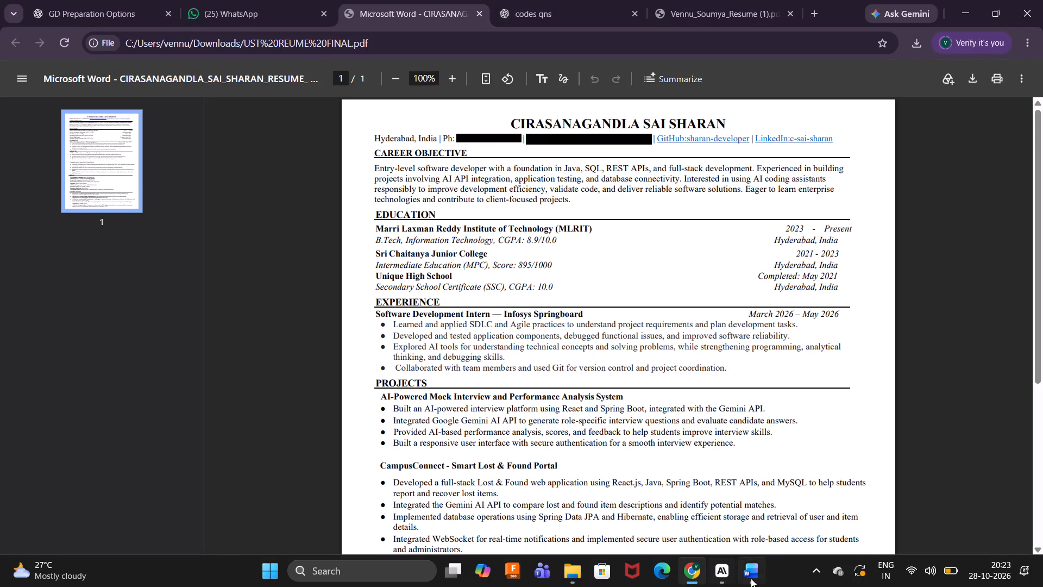
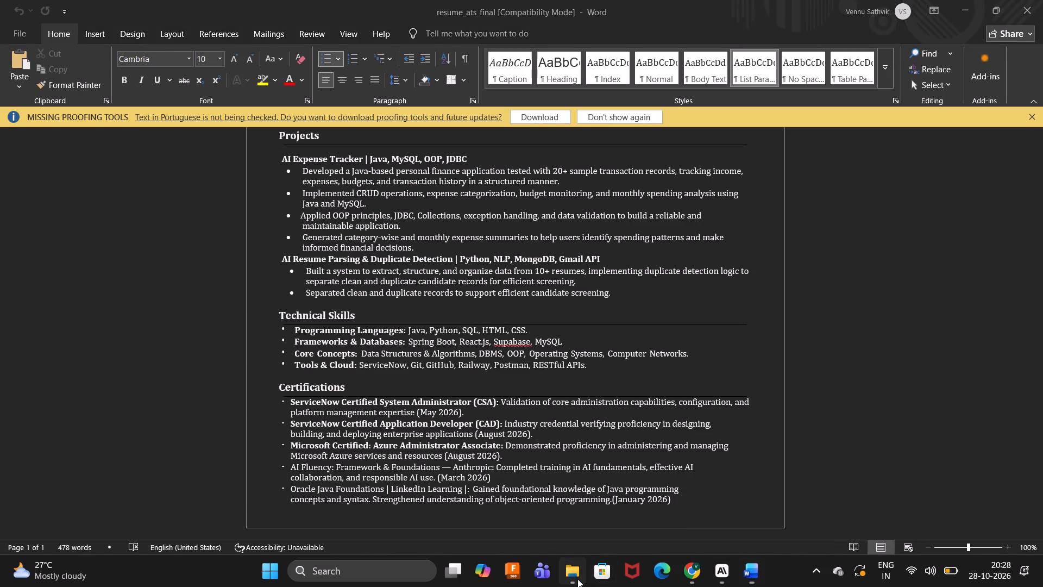
left_click(84, 224)
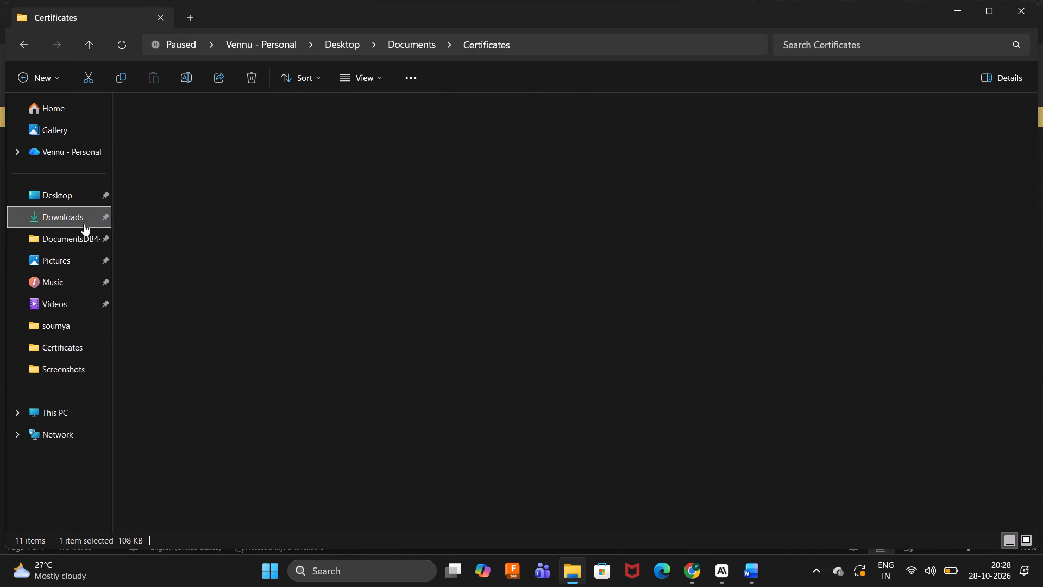
View resume_ats_final and the earlier resume PDF marked (1) from Downloads, closing each one.
triple_click(254, 139)
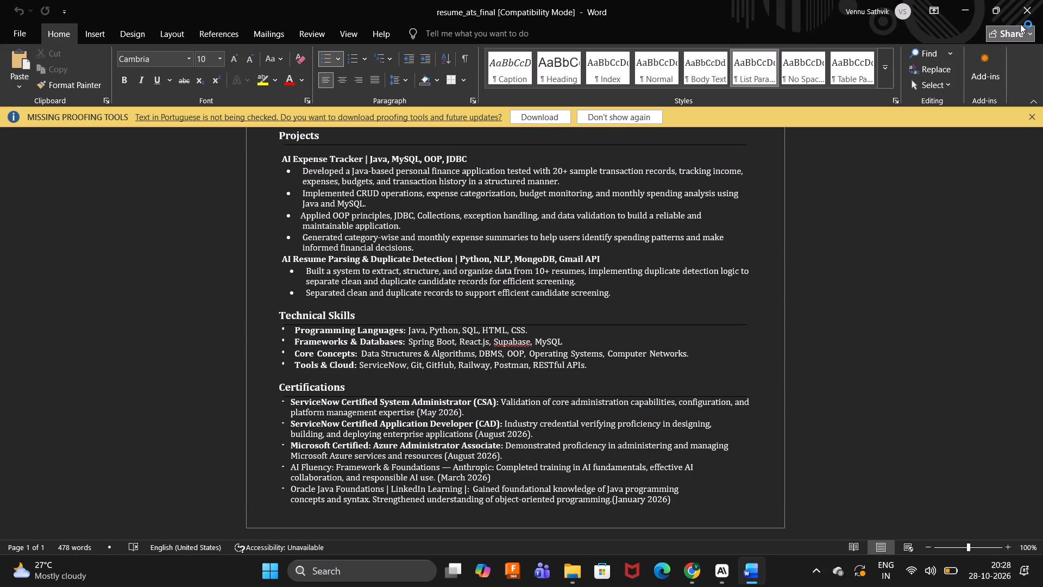
left_click(1031, 0)
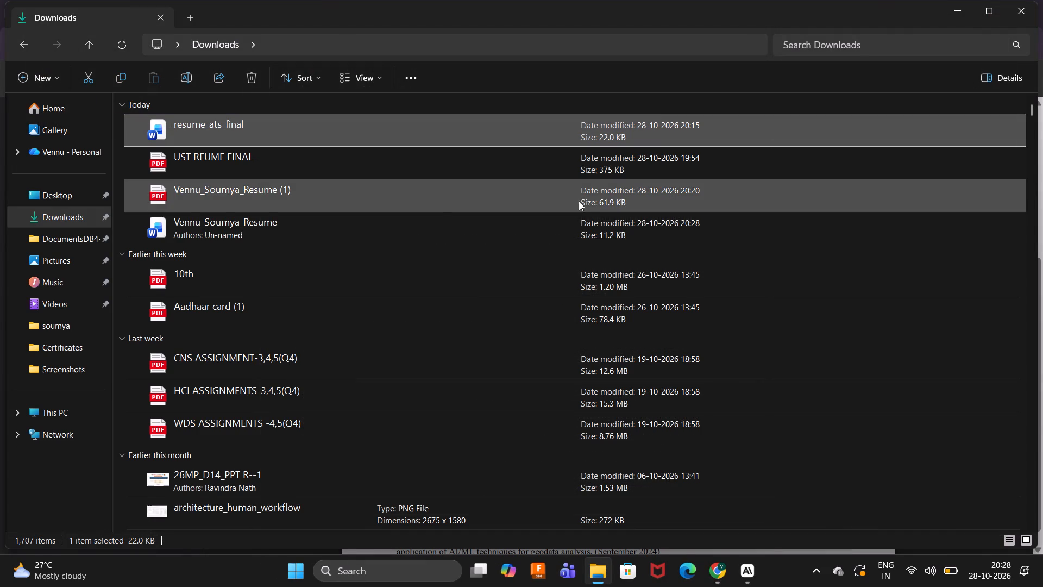
double_click(381, 195)
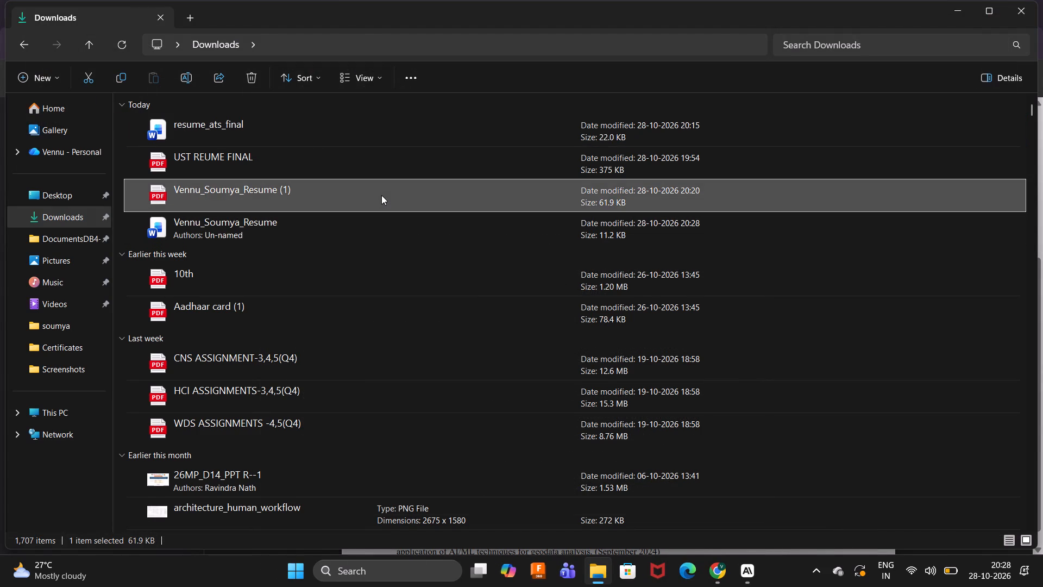
double_click(1042, 0)
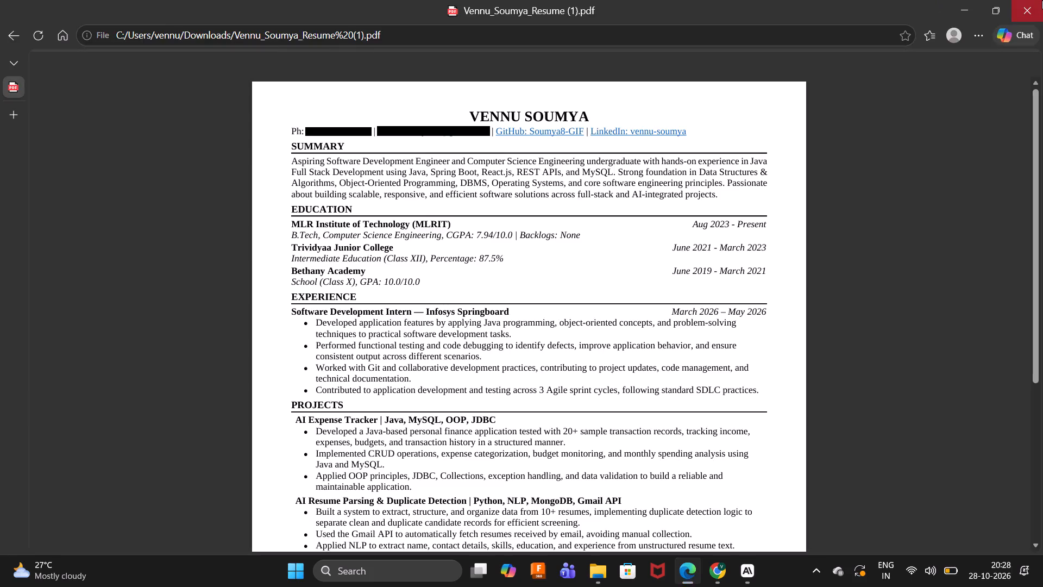
Open the newly downloaded DOCX resume from the Downloads folder in Word.
triple_click(326, 229)
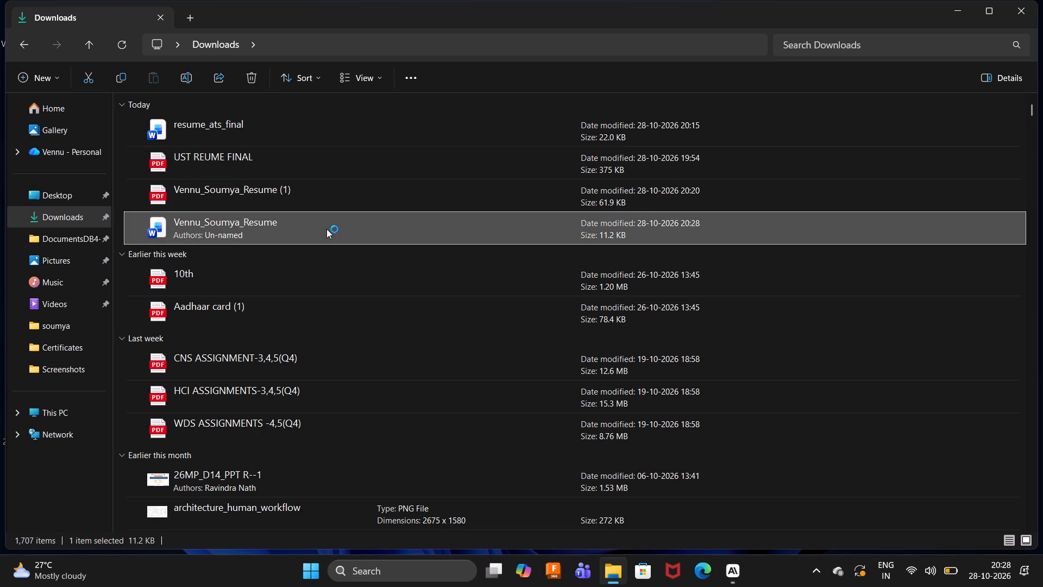
double_click(305, 230)
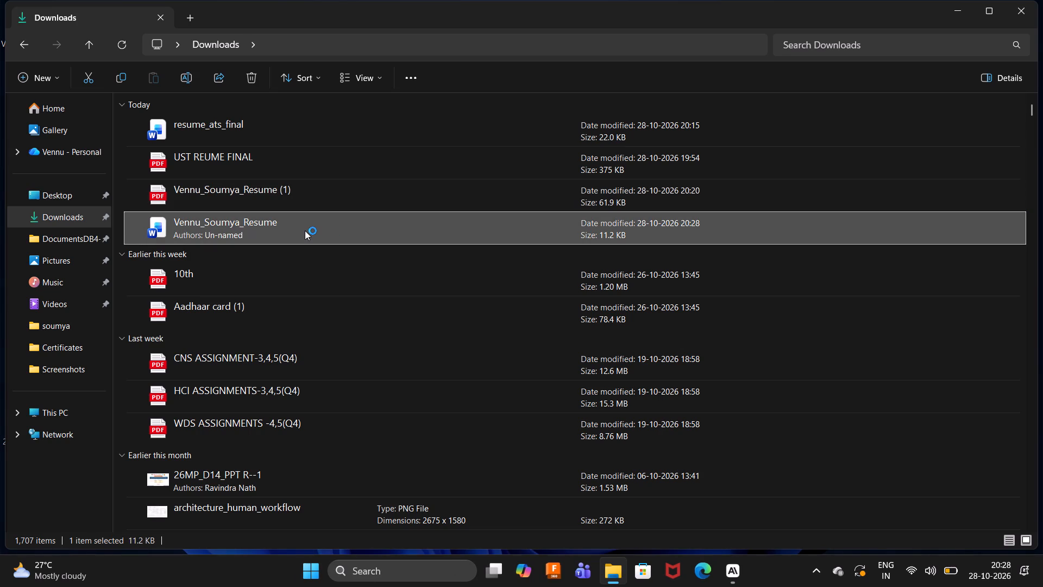
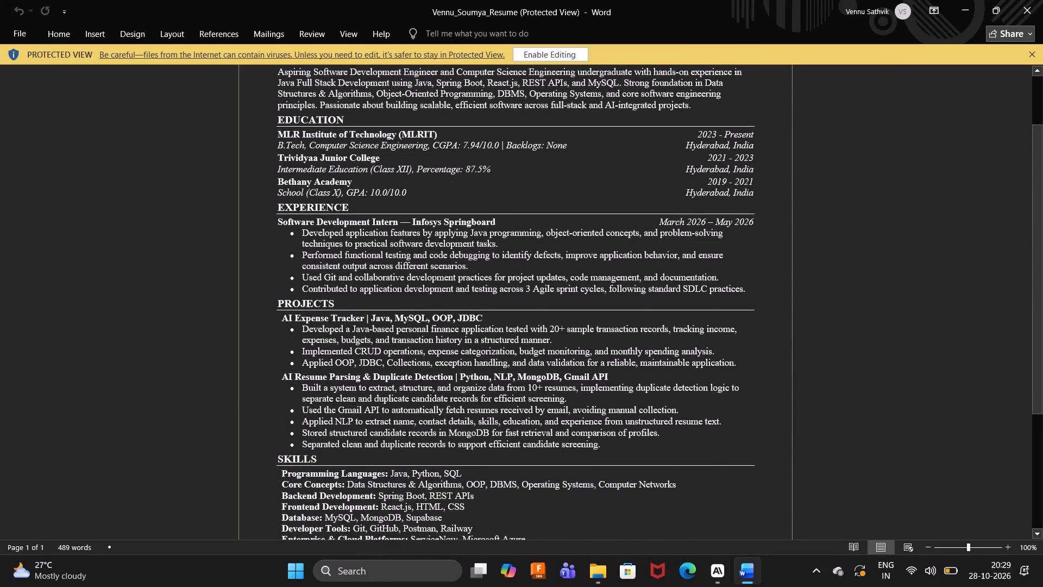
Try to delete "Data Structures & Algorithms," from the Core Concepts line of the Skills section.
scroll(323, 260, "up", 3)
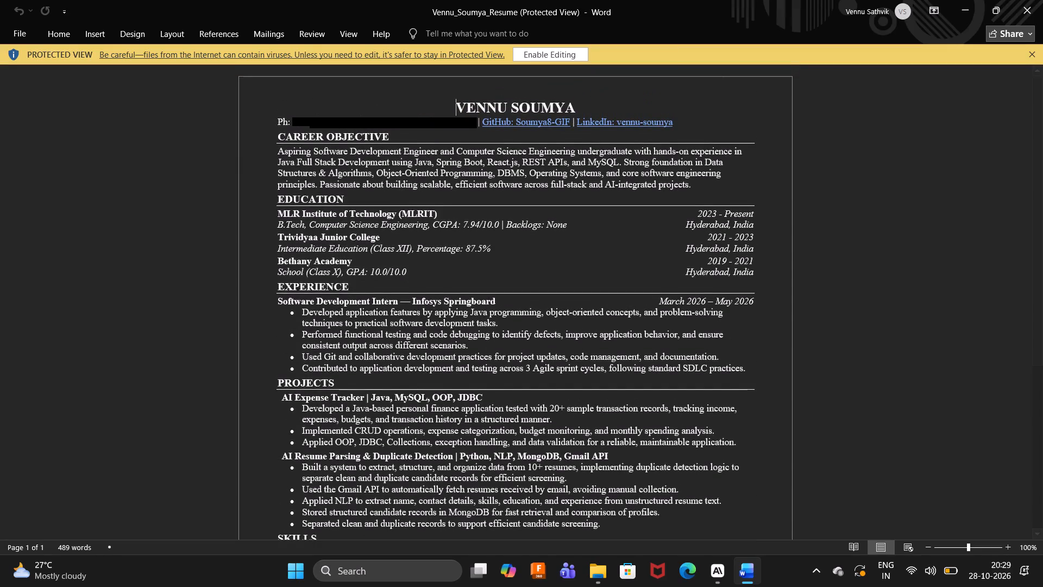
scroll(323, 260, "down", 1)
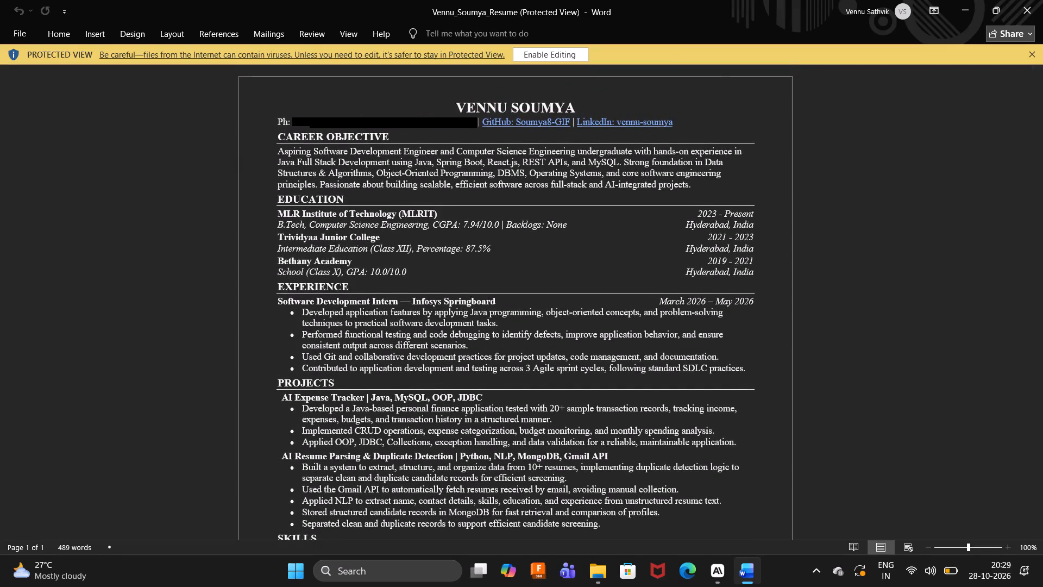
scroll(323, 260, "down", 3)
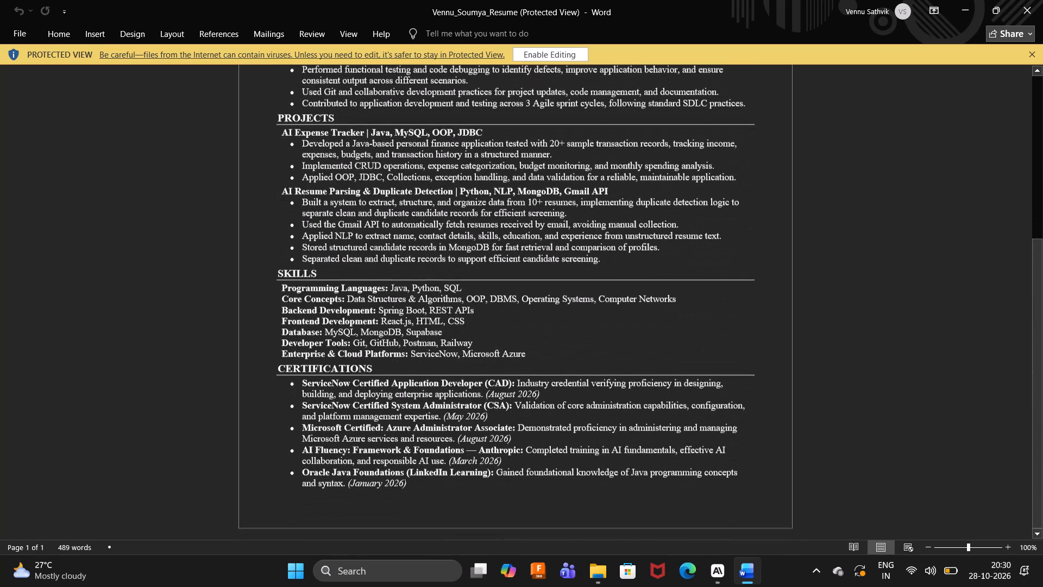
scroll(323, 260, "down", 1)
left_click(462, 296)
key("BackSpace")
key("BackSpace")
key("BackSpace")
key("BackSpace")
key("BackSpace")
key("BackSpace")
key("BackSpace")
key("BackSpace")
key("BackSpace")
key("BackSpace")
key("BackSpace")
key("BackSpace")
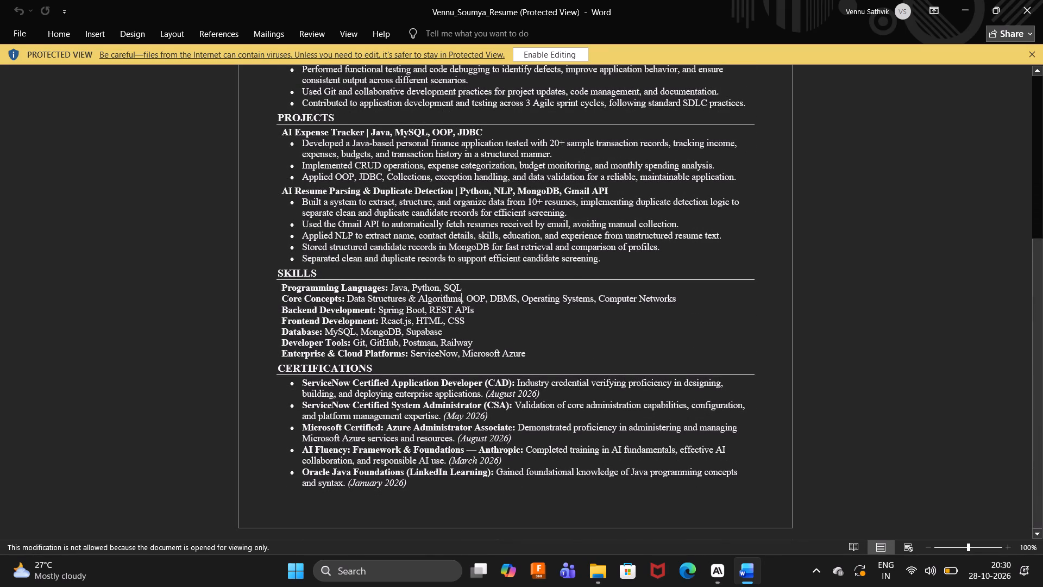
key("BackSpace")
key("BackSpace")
Enable editing for the protected resume document.
left_click(569, 49)
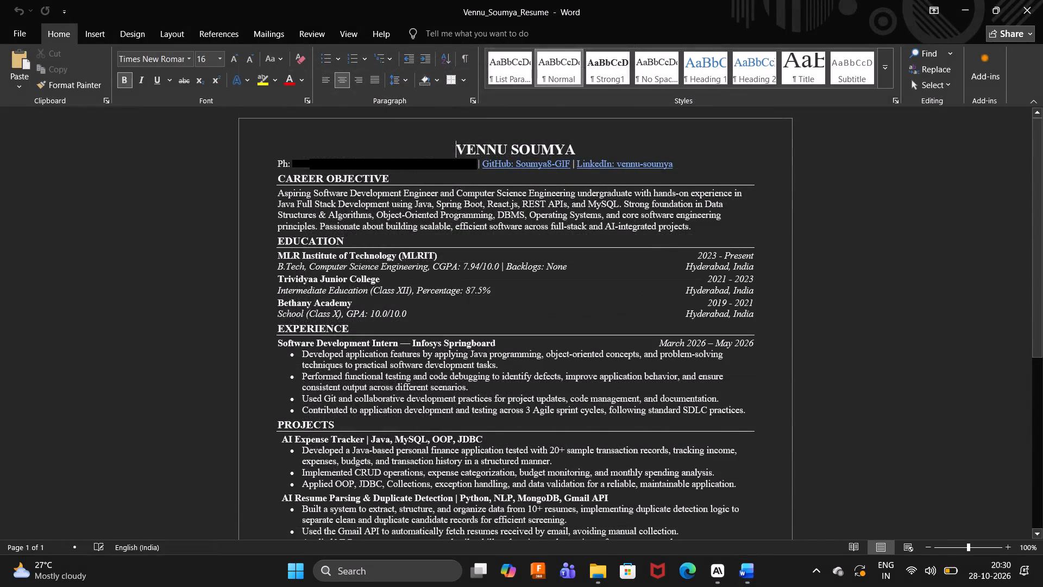
Delete "Data Structures & Algorithms," from the Core Concepts skills line, along with the space after the label's colon.
scroll(469, 380, "down", 2)
scroll(469, 380, "up", 2)
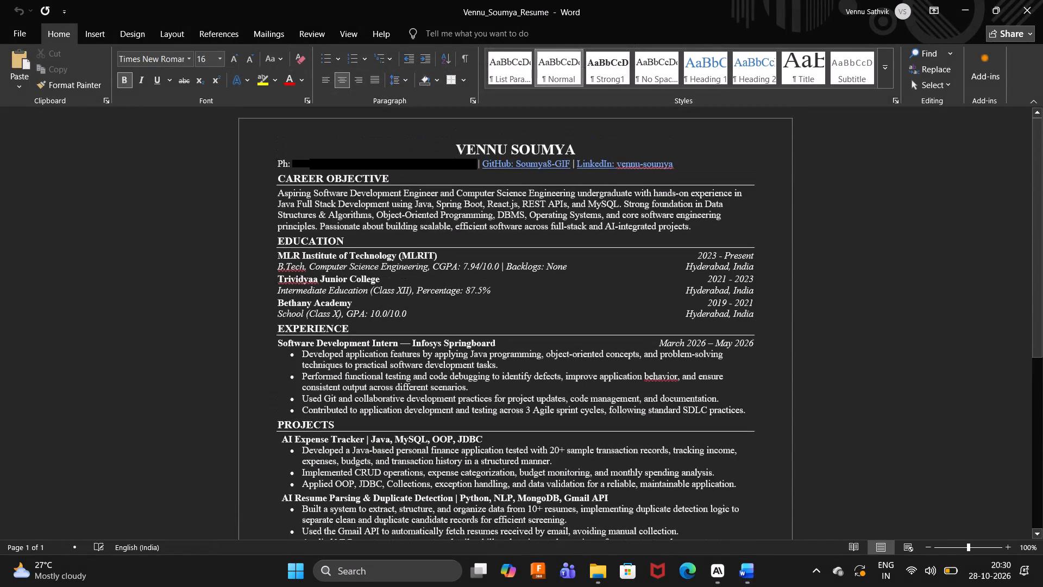
scroll(469, 380, "up", 1)
scroll(469, 380, "down", 1)
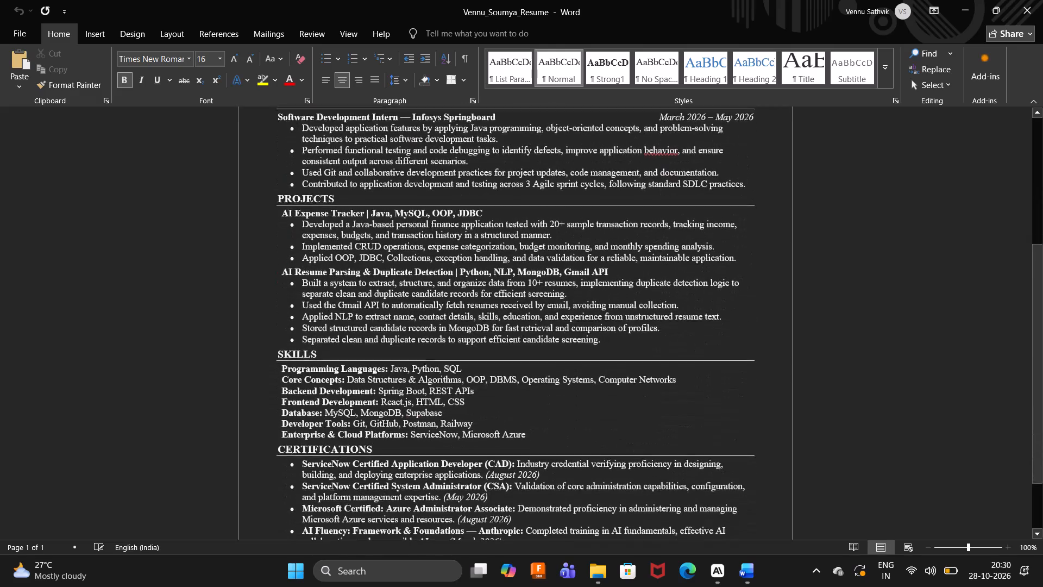
scroll(469, 380, "down", 3)
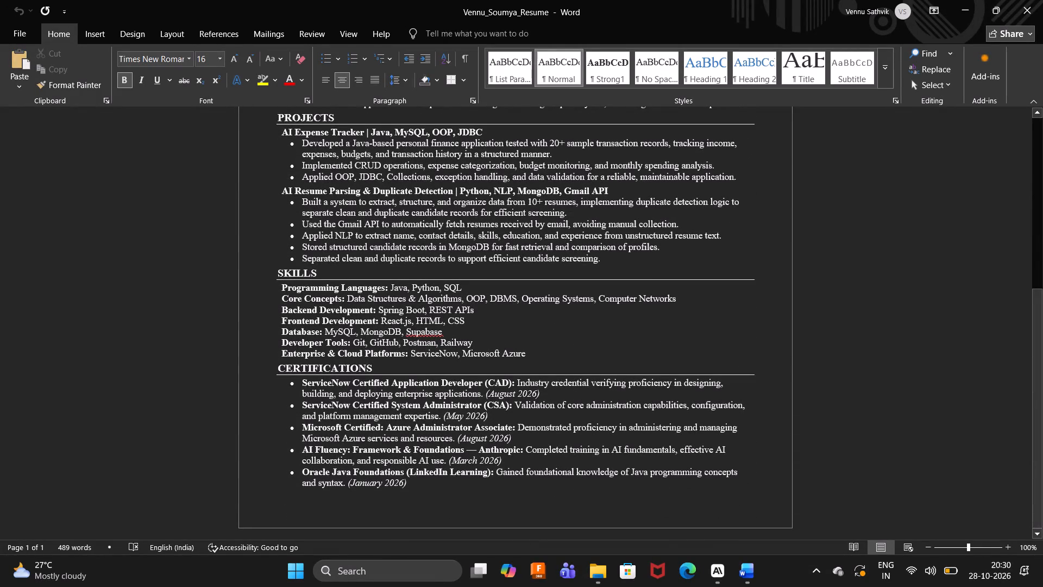
left_click(463, 297)
key("BackSpace")
key("BackSpace")
key("BackSpace")
key("BackSpace")
key("BackSpace")
key("BackSpace")
key("BackSpace")
key("BackSpace")
key("BackSpace")
key("BackSpace")
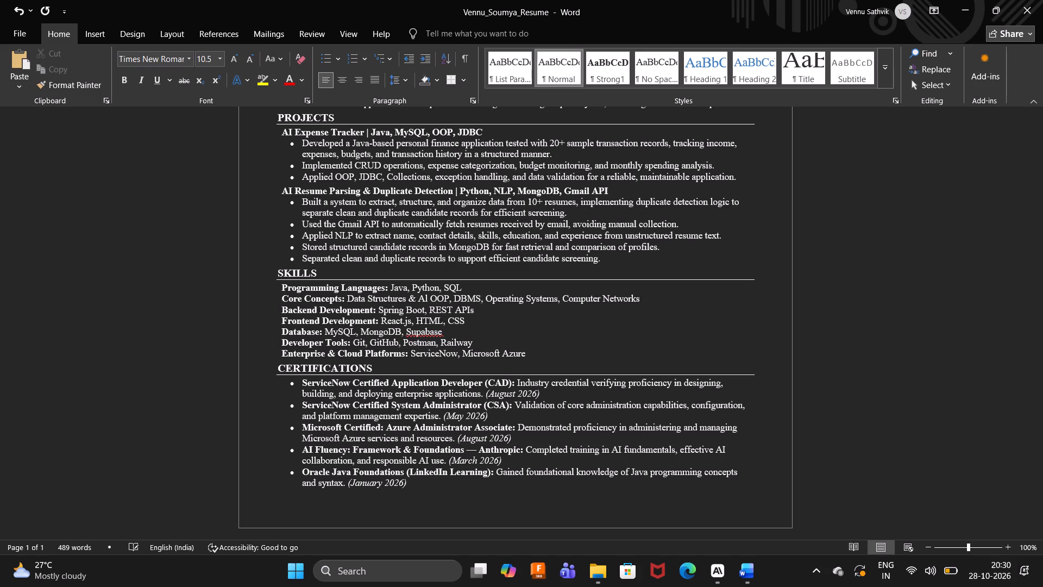
key("BackSpace")
key("BackSpace")
key("BackSpace")
key("BackSpace")
key("BackSpace")
key("BackSpace")
key("BackSpace")
key("BackSpace")
key("BackSpace")
key("BackSpace")
key("BackSpace")
key("BackSpace")
key("BackSpace")
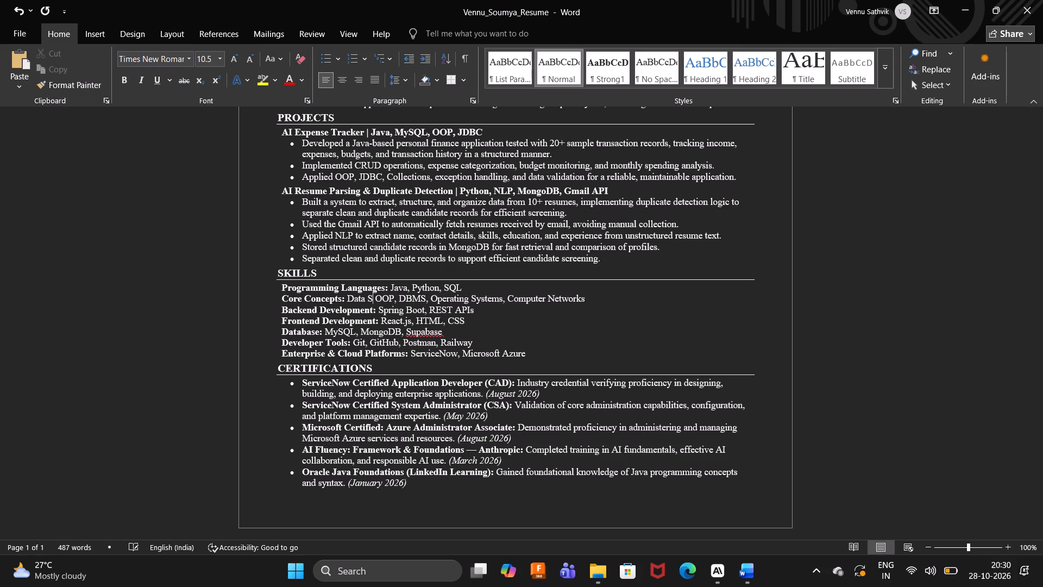
key("BackSpace")
key("BackSpace")
key("BackSpace")
key("BackSpace")
key("BackSpace")
key("BackSpace")
key("BackSpace")
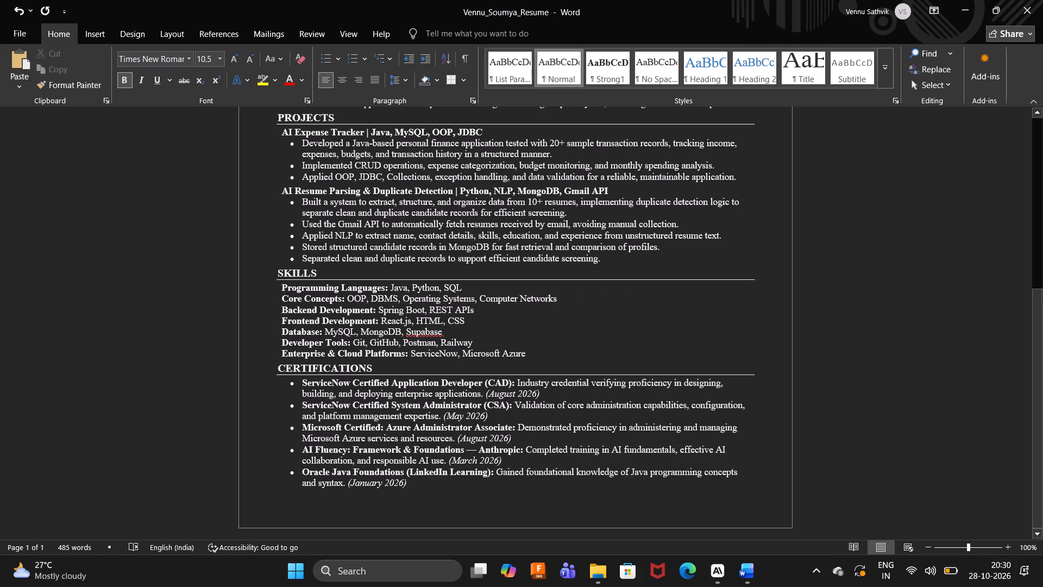
left_click(347, 300)
key("BackSpace")
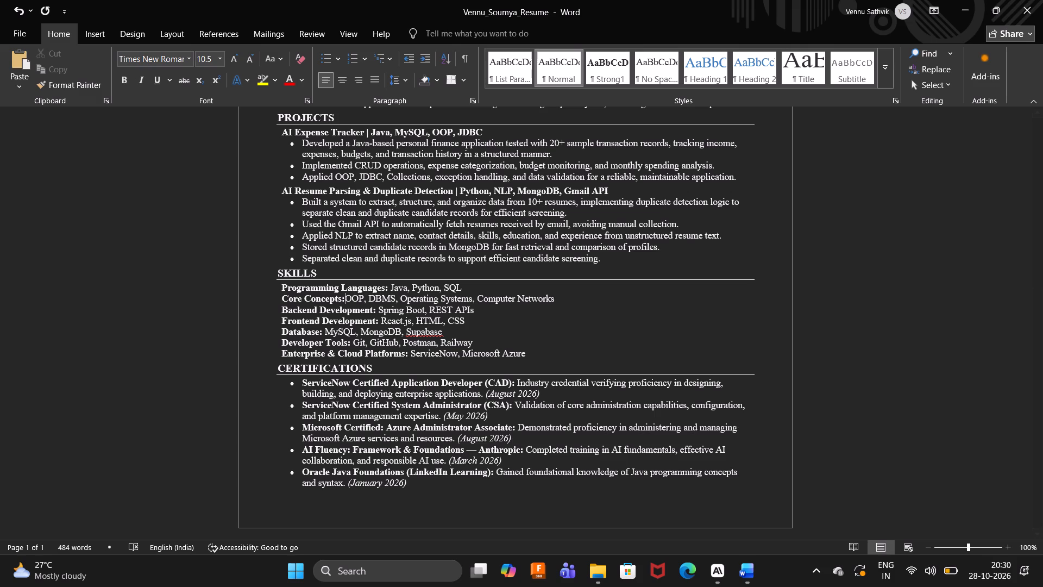
Delete Postman and Railway from the Developer Tools skills line so it ends with GitHub.
left_click(473, 343)
key("BackSpace")
key("BackSpace")
key("BackSpace")
key("BackSpace")
key("BackSpace")
key("BackSpace")
key("BackSpace")
key("BackSpace")
key("BackSpace")
key("BackSpace")
key("BackSpace")
key("BackSpace")
key("BackSpace")
key("BackSpace")
key("BackSpace")
key("BackSpace")
key("BackSpace")
key("BackSpace")
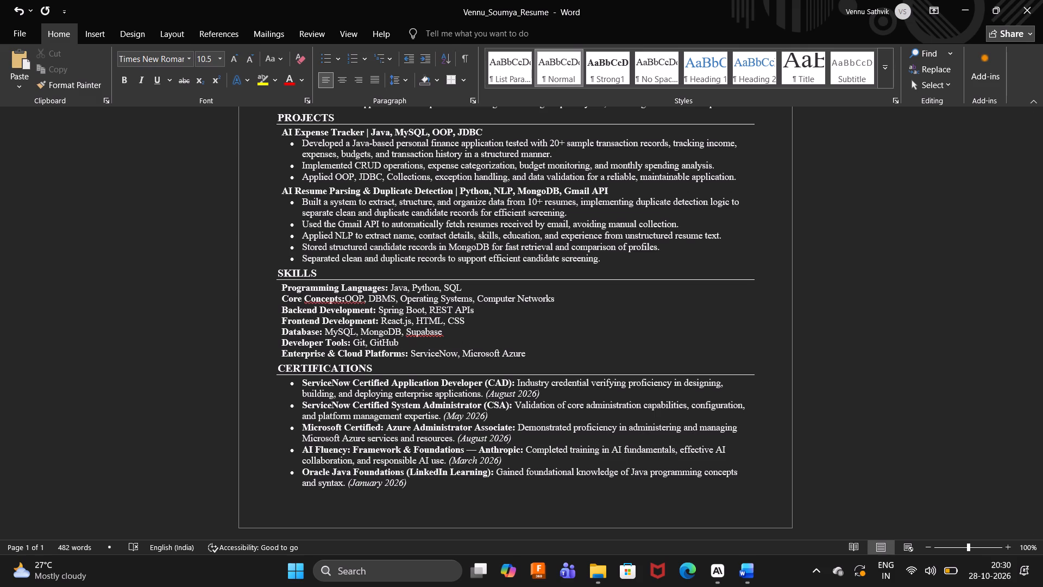
Delete Supabase and its preceding comma from the Database skills line so it ends with MongoDB.
left_click(452, 329)
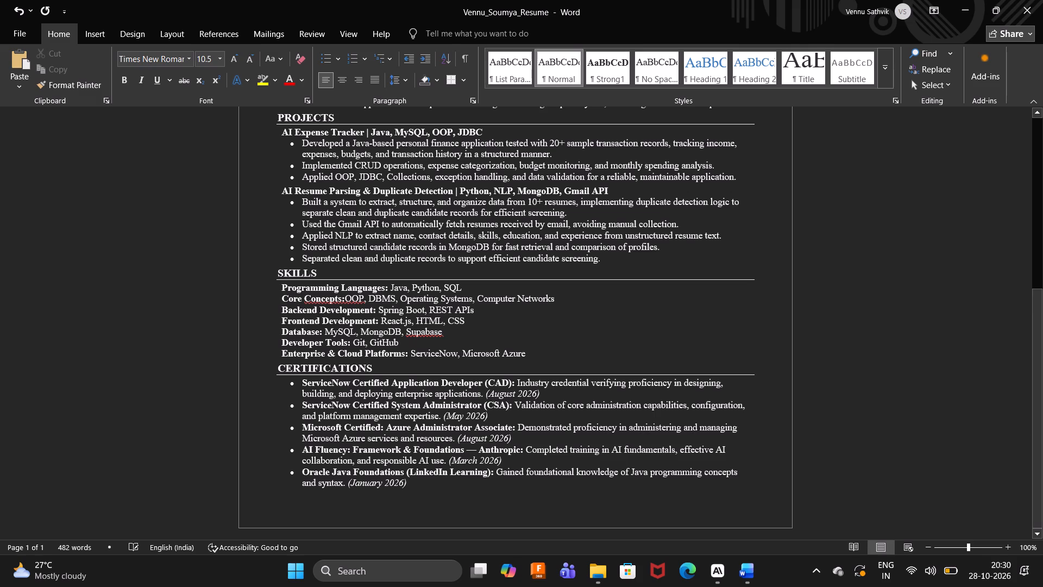
key("BackSpace")
key("BackSpace")
key("BackSpace")
key("BackSpace")
key("BackSpace")
key("BackSpace")
key("BackSpace")
key("BackSpace")
key("BackSpace")
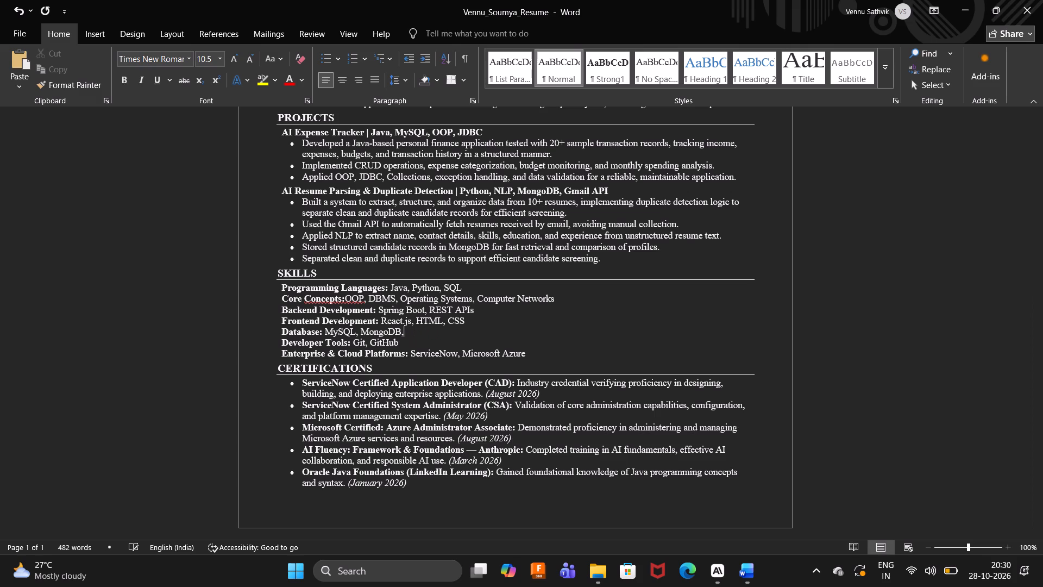
key("BackSpace")
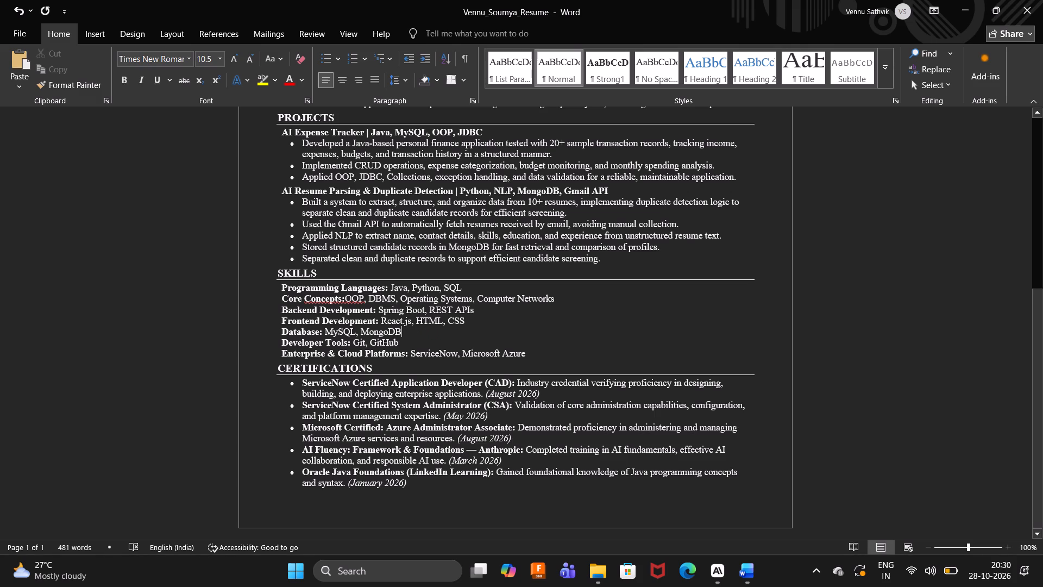
Insert a space between the "Core Concepts:" label and OOP.
left_click(344, 299)
key("space")
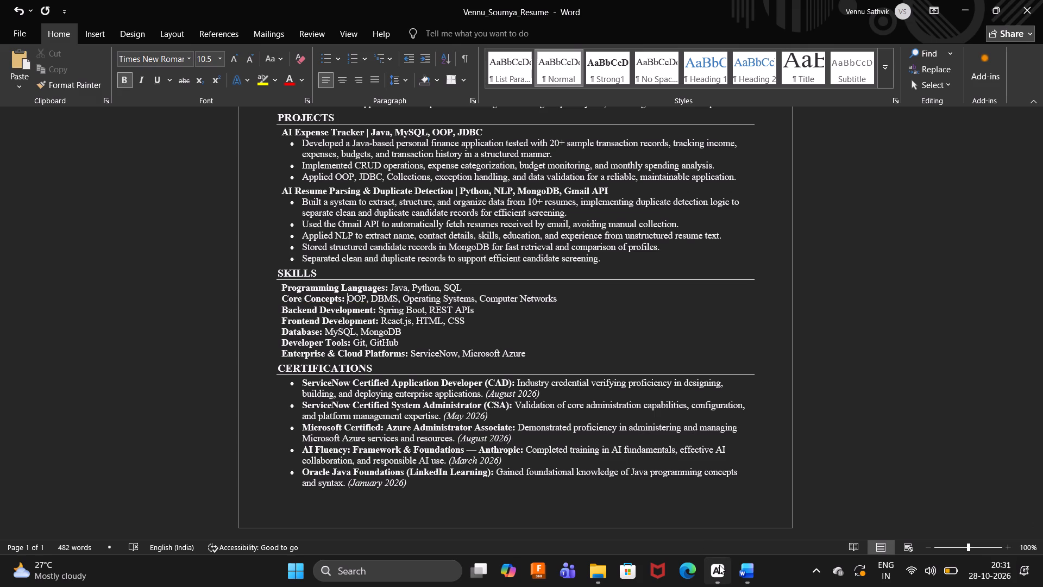
Minimize the resume document and the Downloads folder window to show the desktop.
left_click(970, 1)
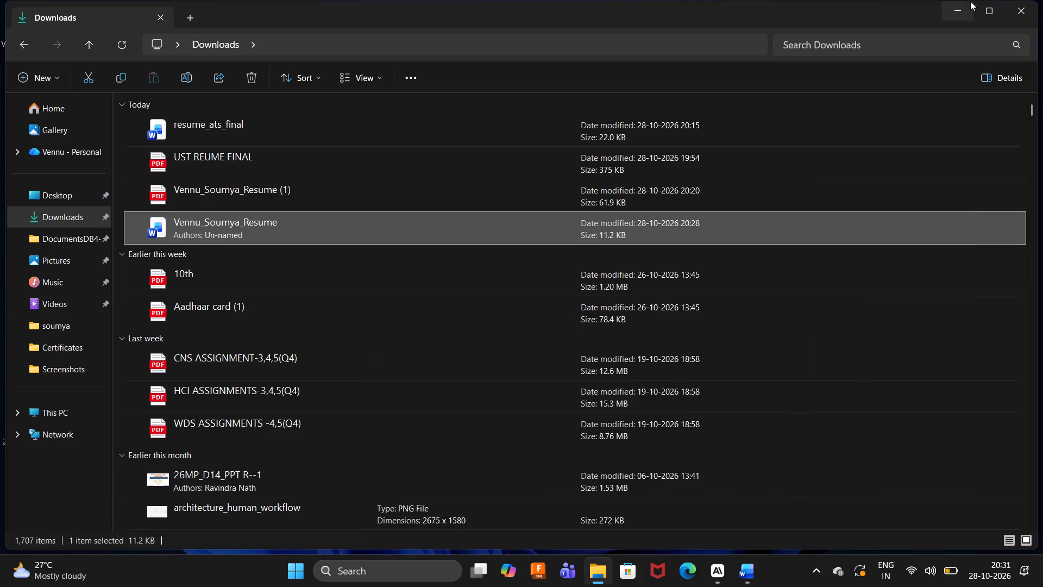
left_click(960, 9)
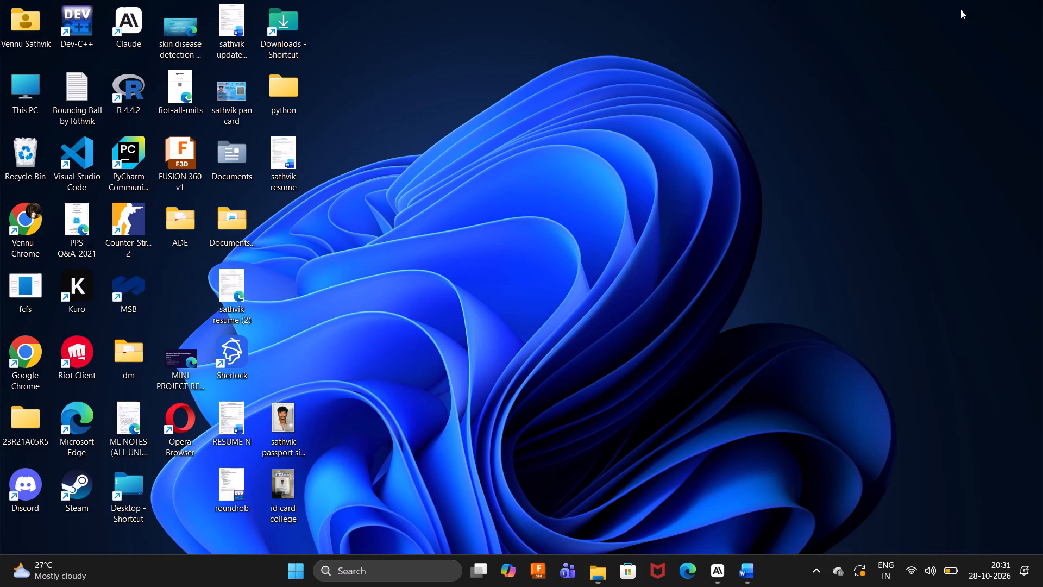
Launch Google Chrome from the desktop and open it with the mlrit.ac.in profile.
left_click(411, 570)
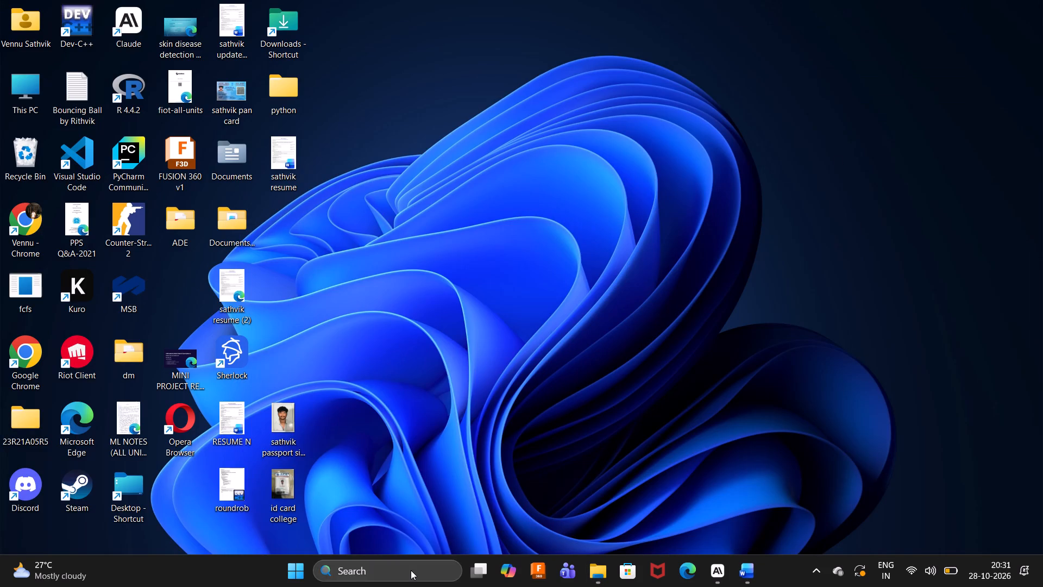
left_click(382, 236)
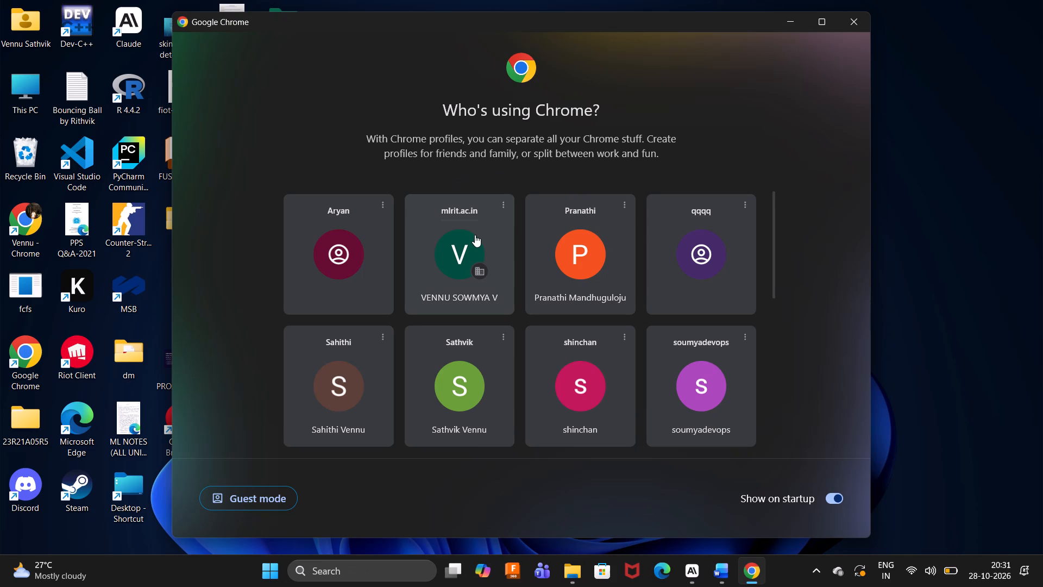
left_click(475, 235)
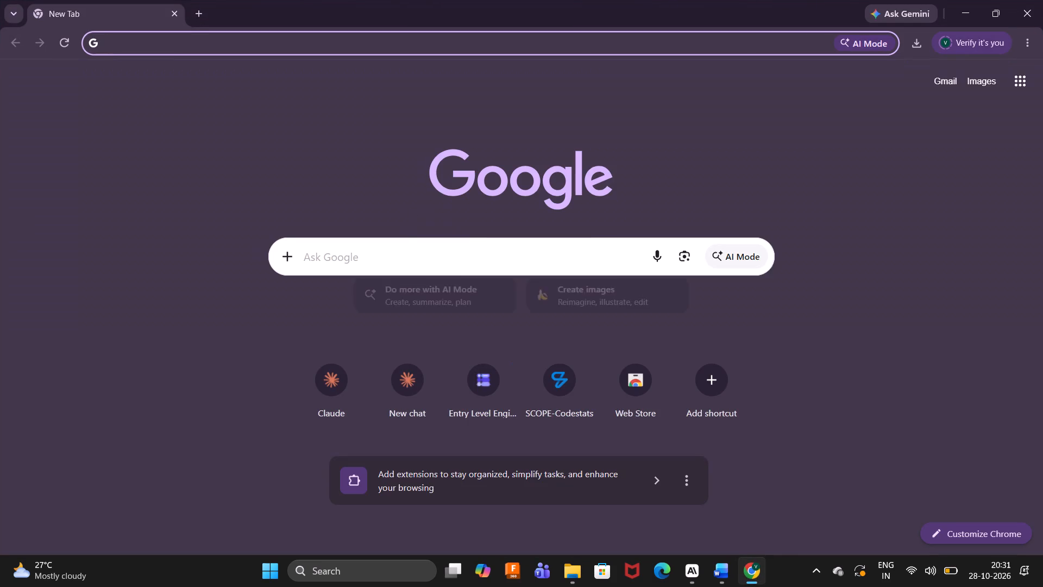
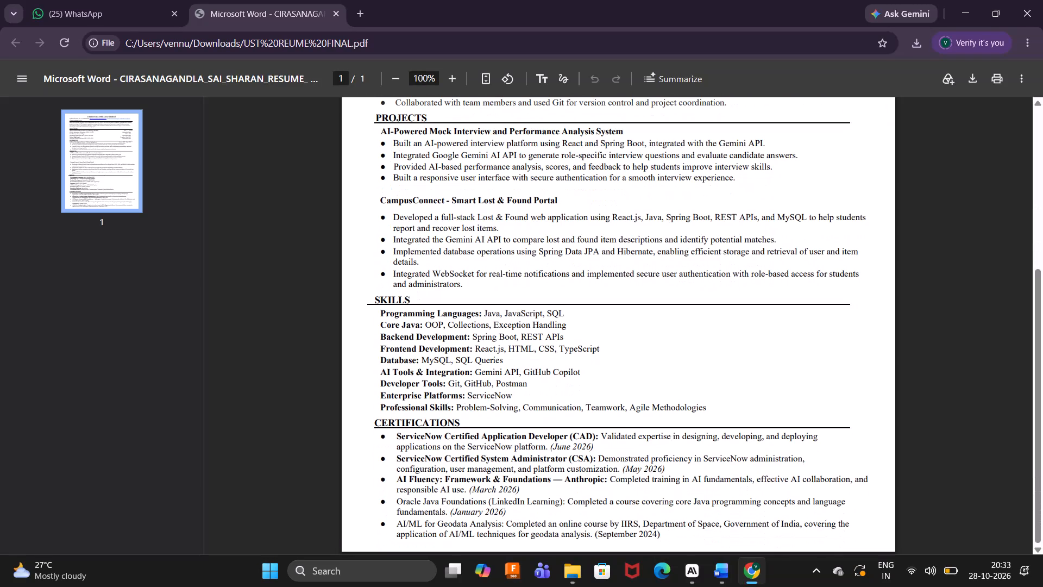
Review the UST resume PDF from its skills and certifications sections back up to the career objective and education.
scroll(525, 360, "down", 1)
scroll(525, 360, "up", 2)
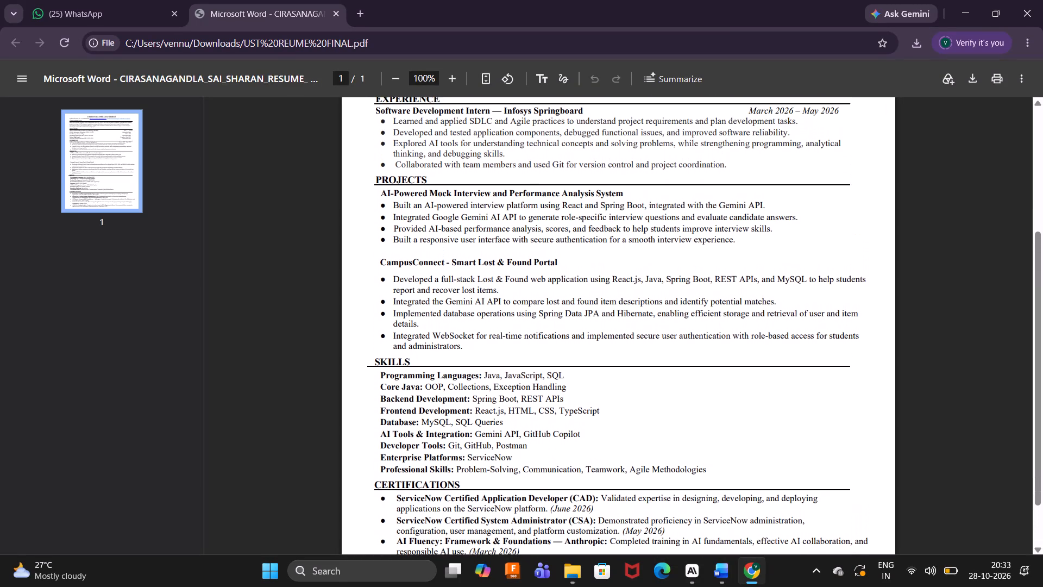
scroll(525, 360, "up", 5)
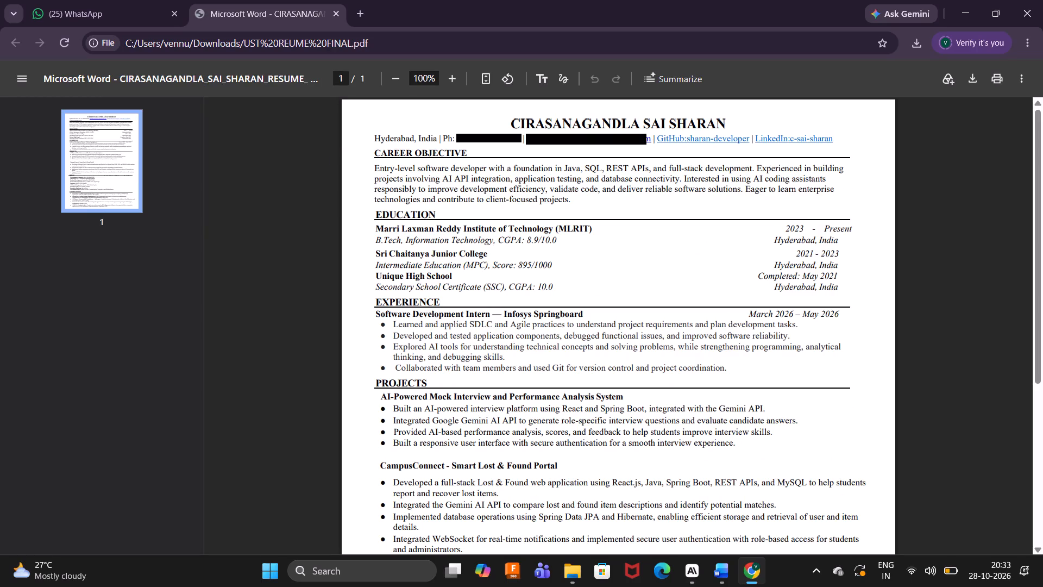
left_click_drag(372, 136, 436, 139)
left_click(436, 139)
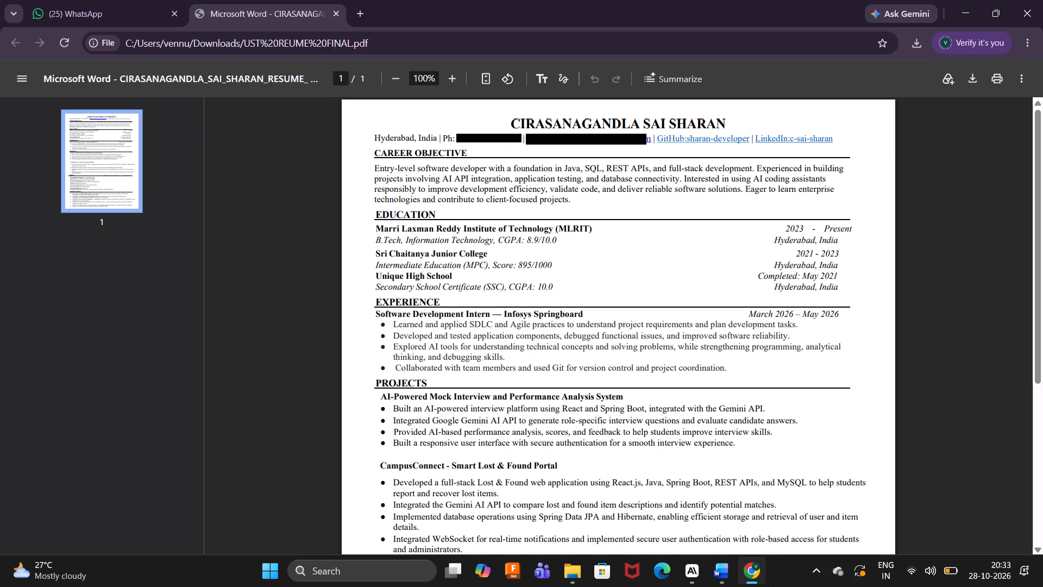
Switch to the resume document in Word and go to its Career Objective section.
left_click(726, 576)
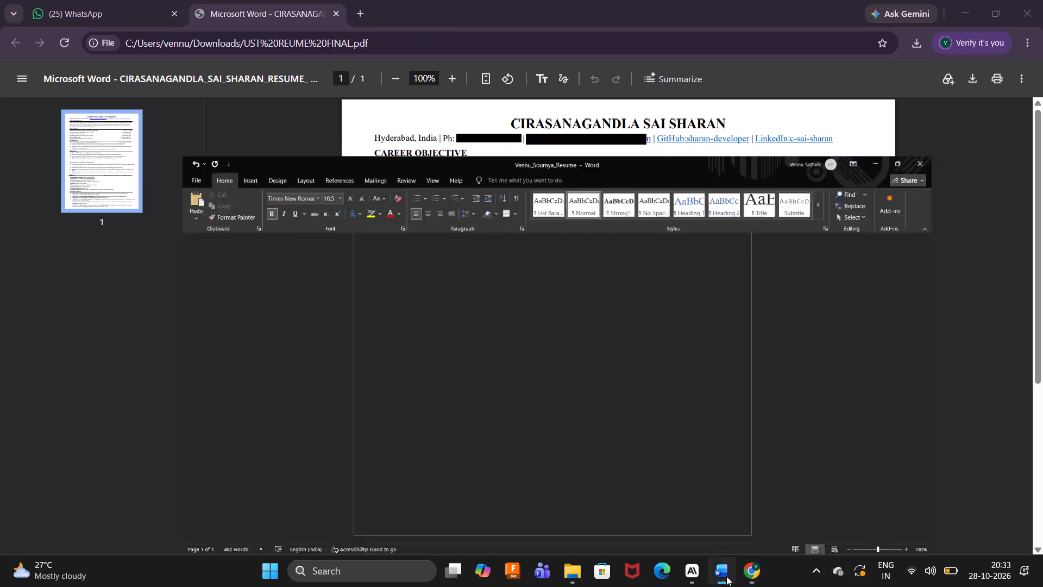
scroll(552, 344, "up", 9)
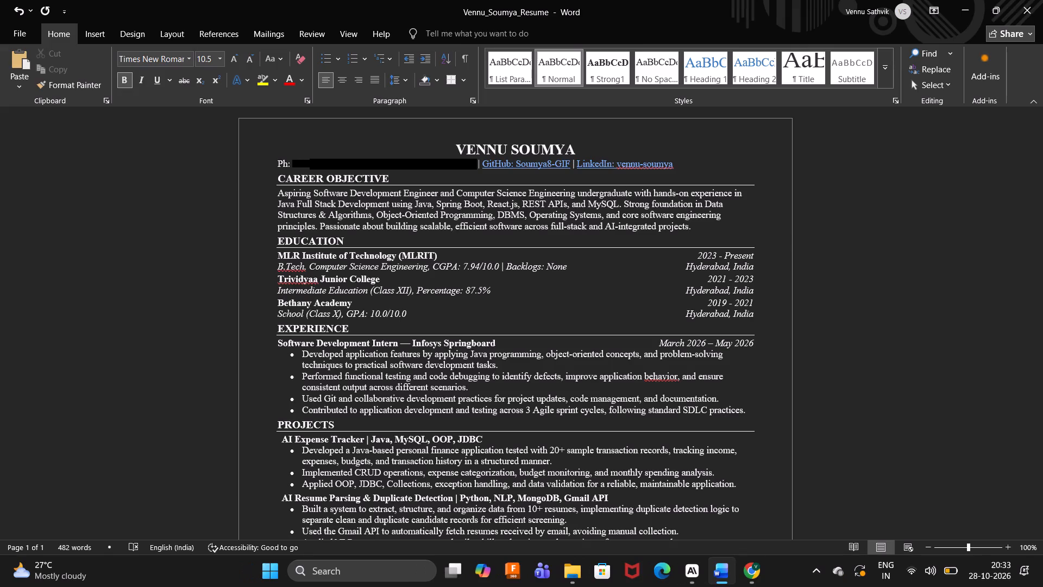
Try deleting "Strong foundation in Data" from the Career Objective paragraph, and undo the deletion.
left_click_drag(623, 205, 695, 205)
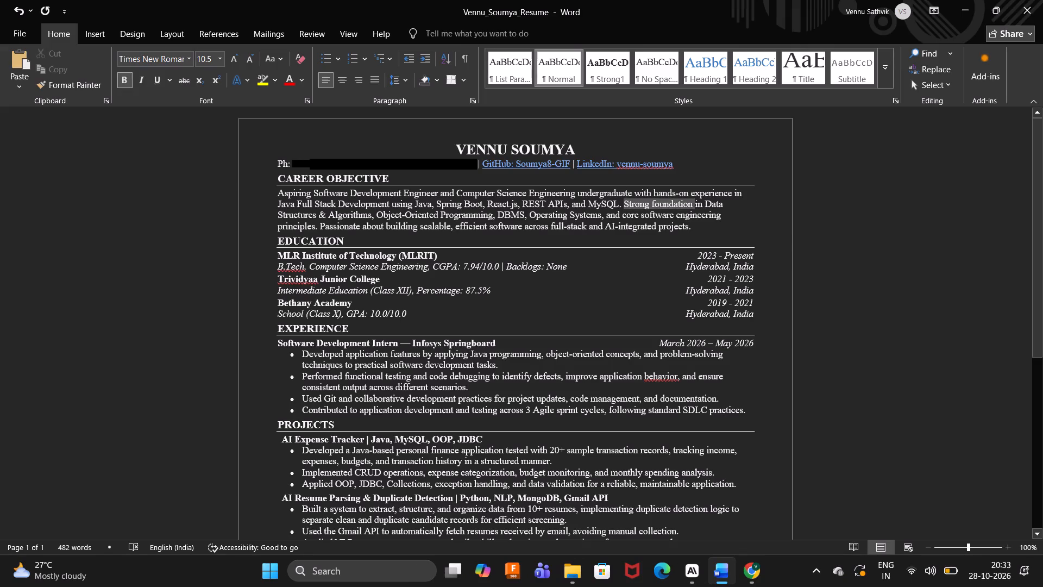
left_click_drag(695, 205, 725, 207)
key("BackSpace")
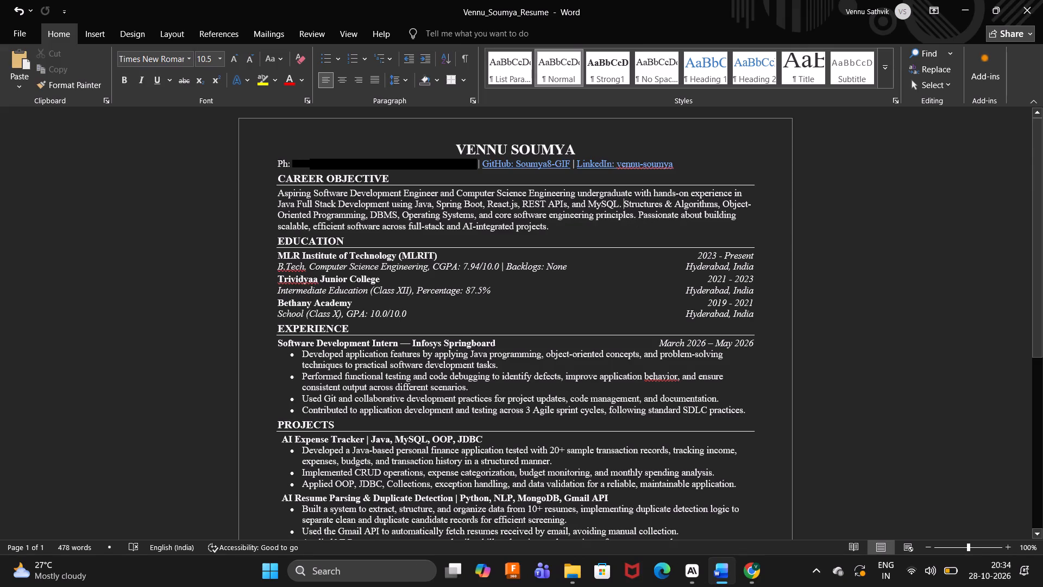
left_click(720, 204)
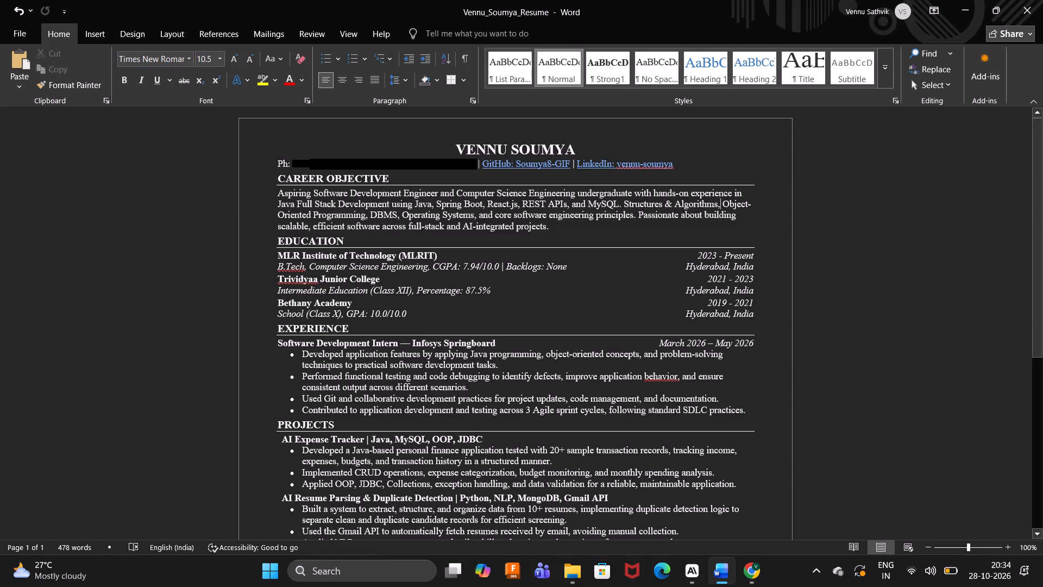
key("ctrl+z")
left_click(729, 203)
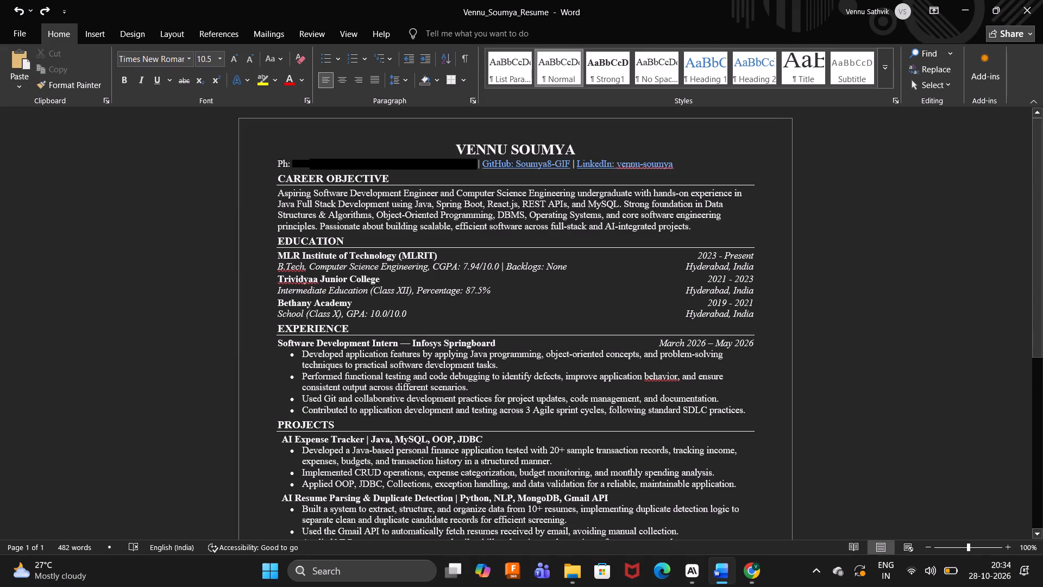
left_click_drag(374, 216, 275, 215)
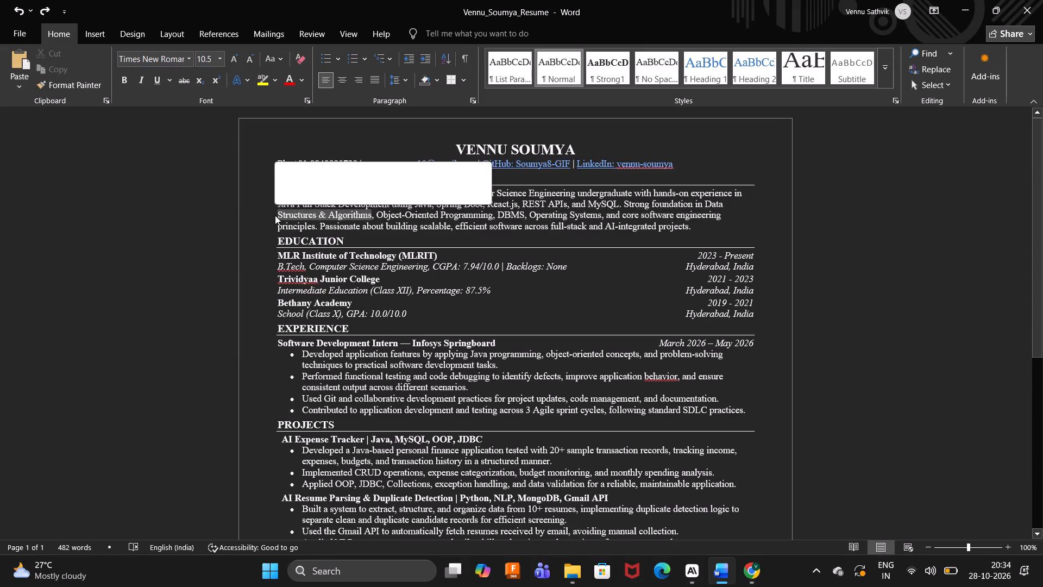
key("BackSpace")
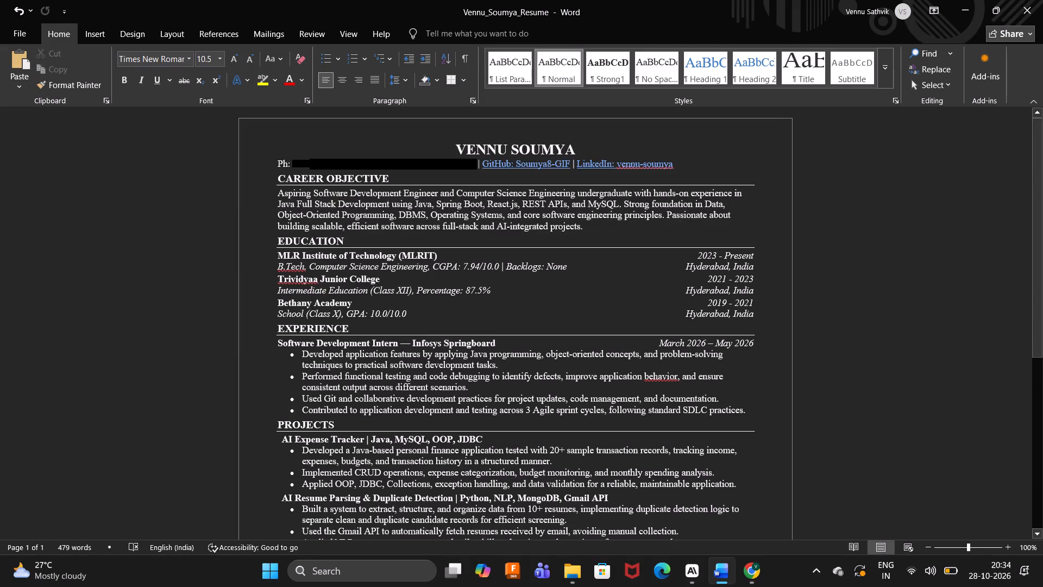
key("BackSpace")
key("BackSpace")
key("BackSpace")
key("BackSpace")
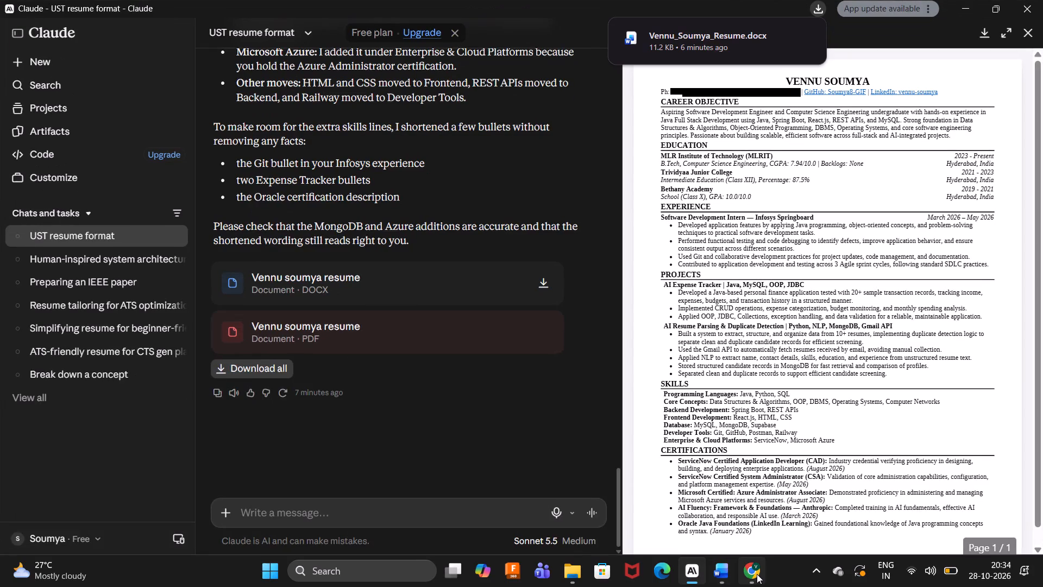
left_click(720, 564)
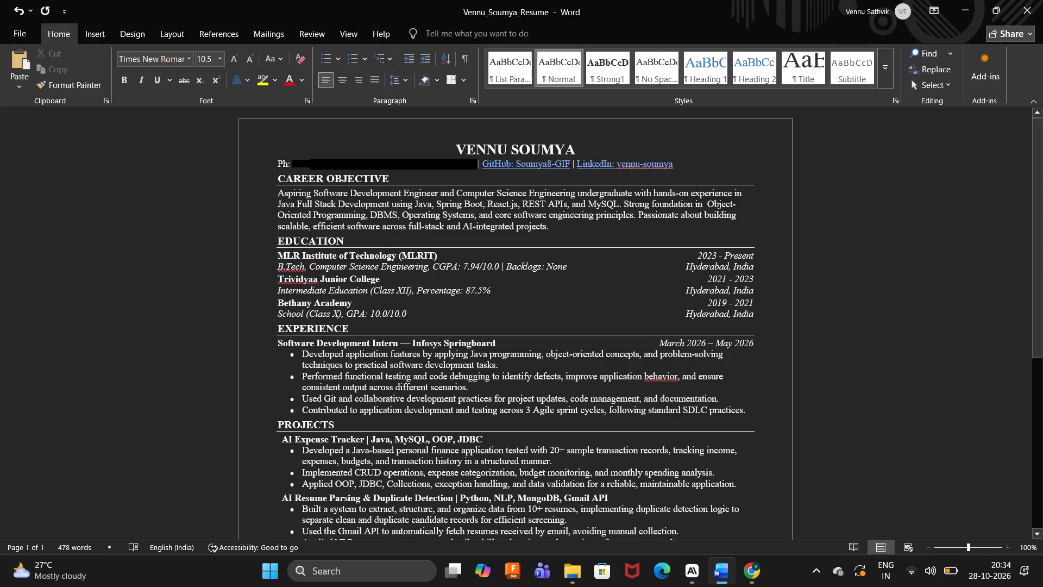
left_click(758, 583)
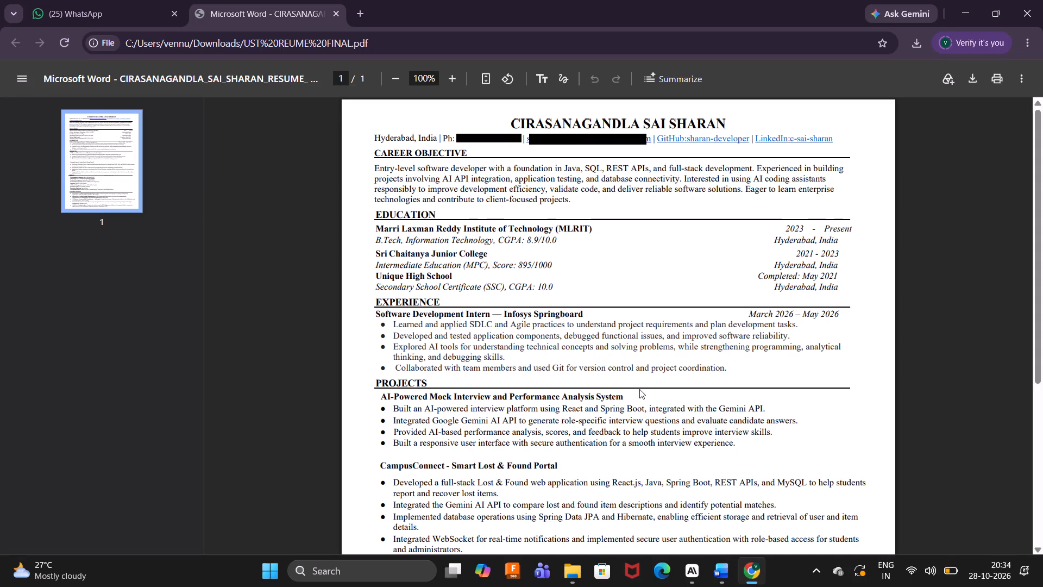
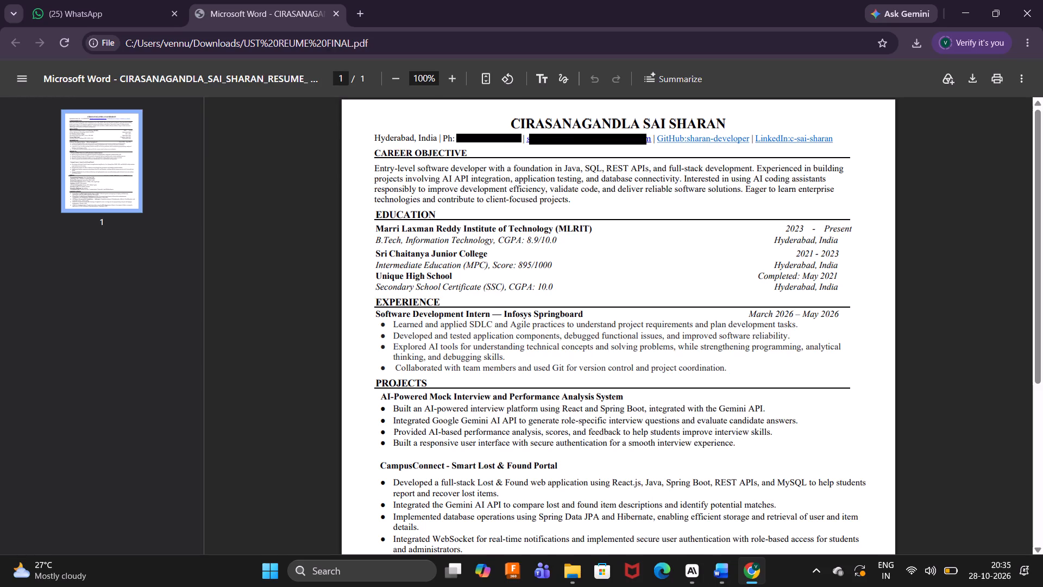
Replace "School (Class X)," in the Bethany Academy entry with "Secondary School Certificate (SSC)" copied from the reference PDF in Chrome.
left_click_drag(375, 287, 502, 284)
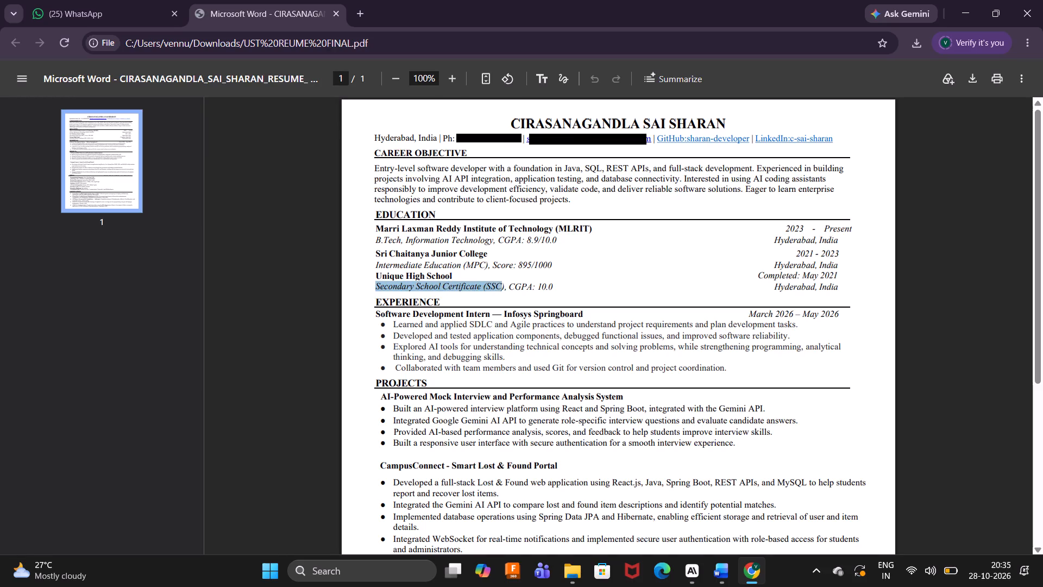
left_click_drag(502, 284, 504, 285)
key("ctrl+c")
left_click(709, 569)
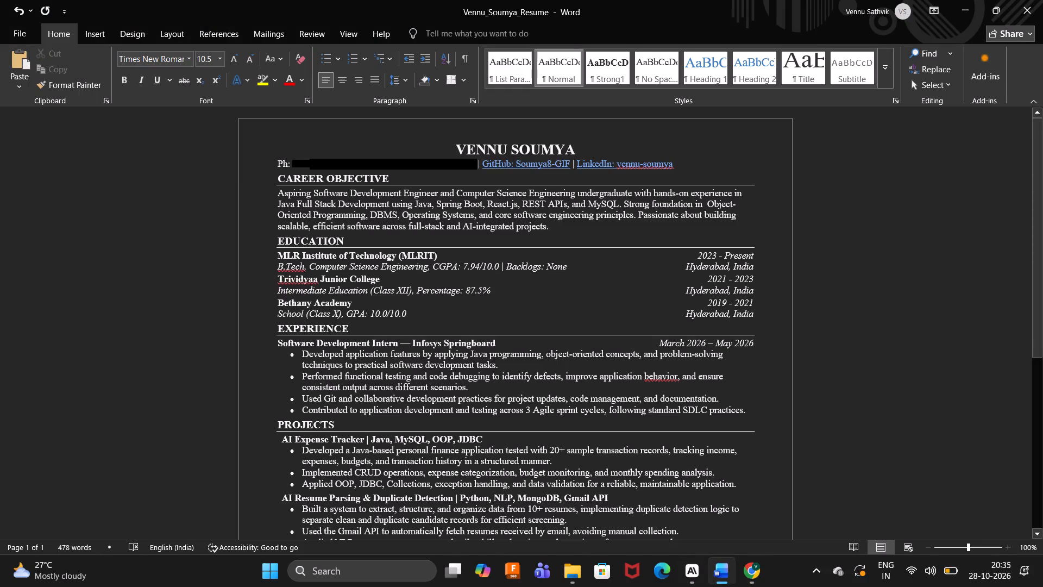
left_click(278, 310)
key("ctrl+v")
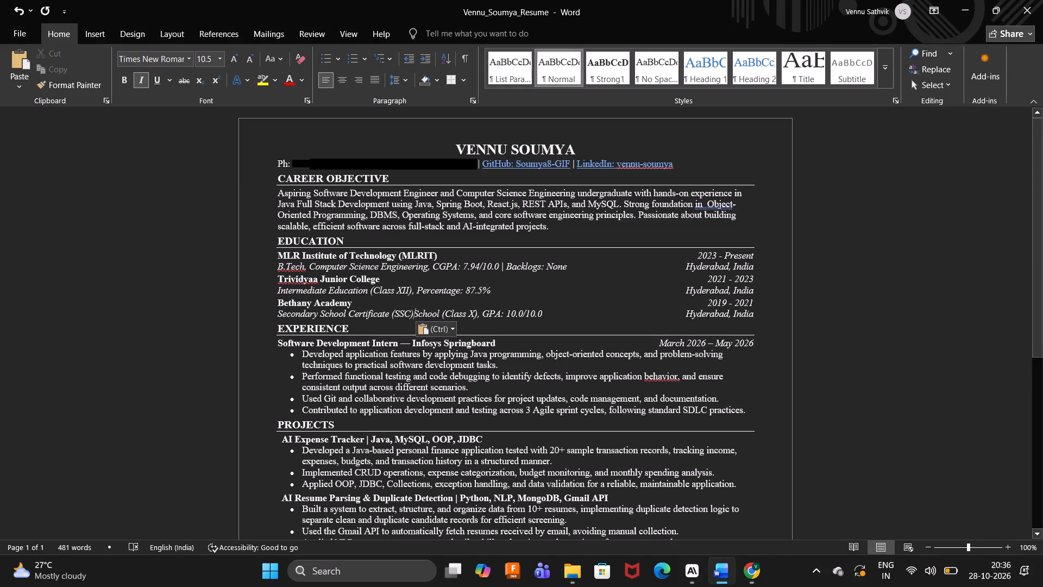
left_click_drag(479, 313, 417, 316)
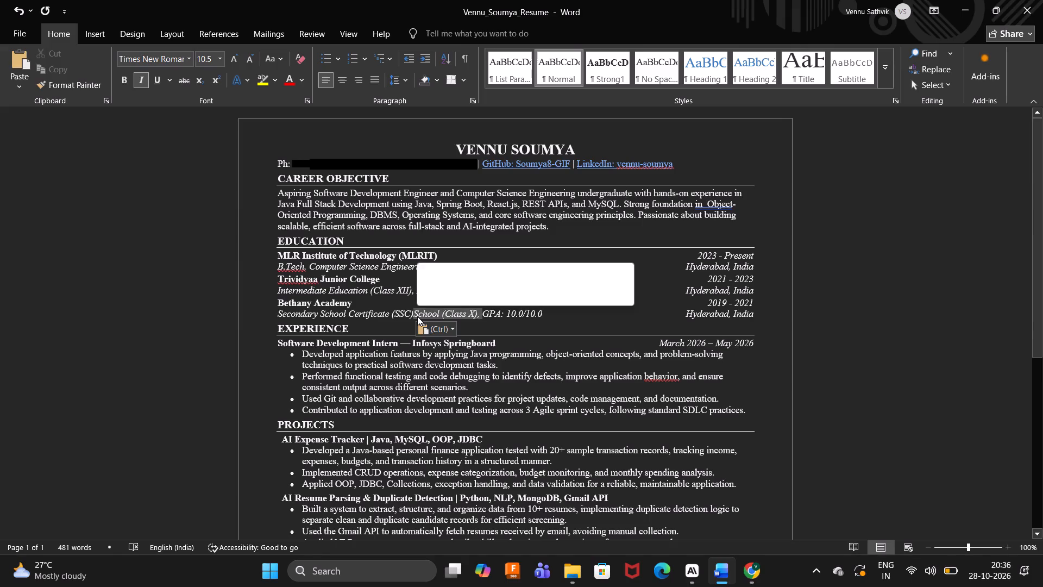
key("BackSpace")
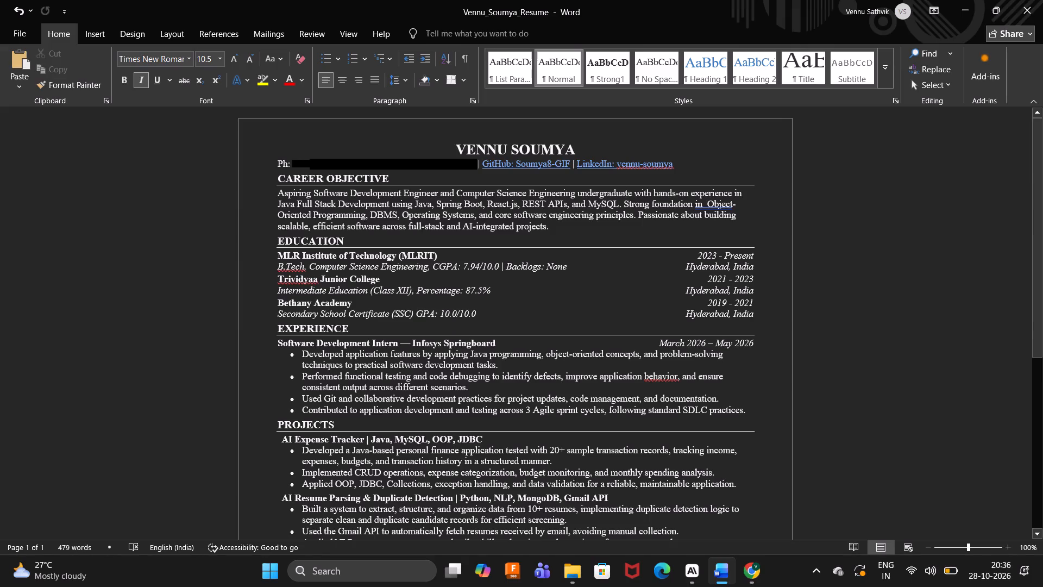
Change "GPA" to "CGPA" in the Bethany Academy entry, checking the wording against the reference PDF in Chrome.
left_click(417, 313)
left_click(756, 577)
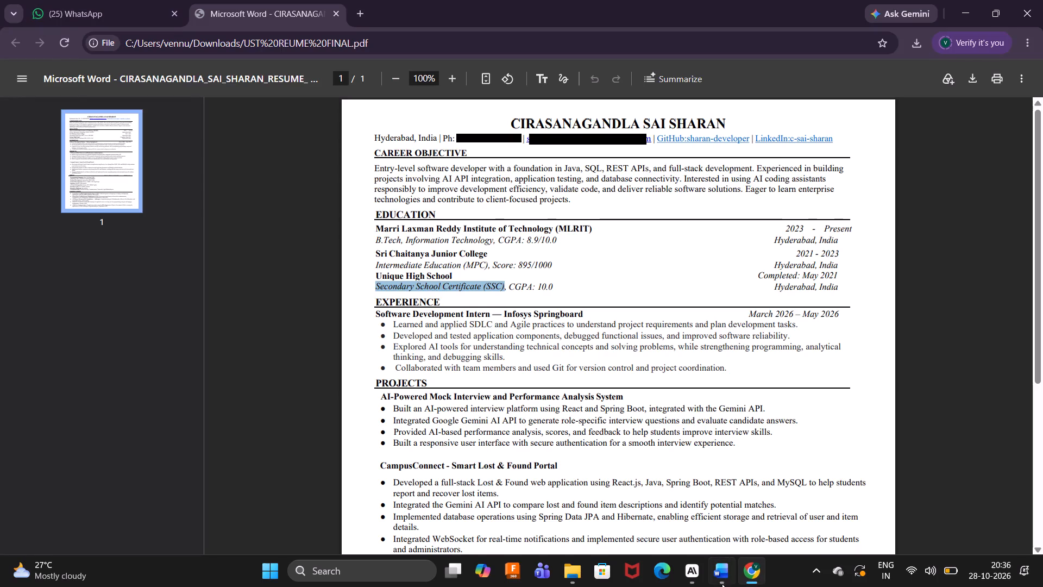
left_click(721, 585)
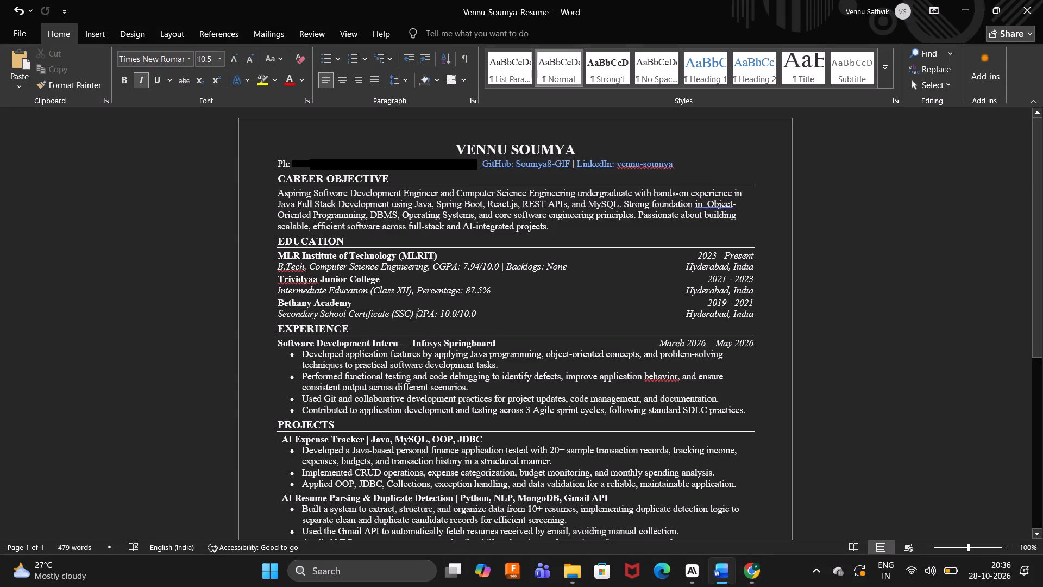
key("c")
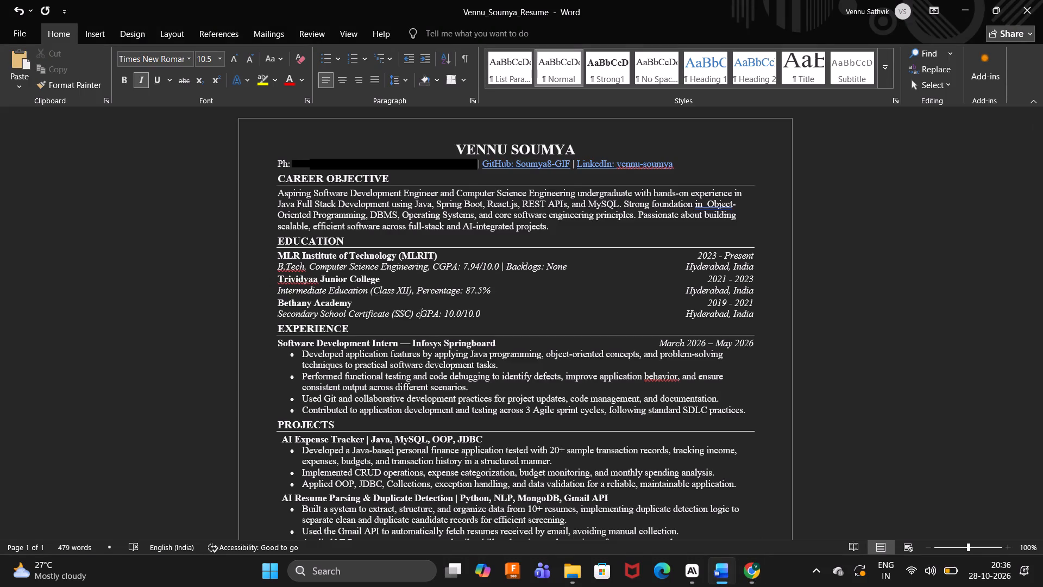
key("BackSpace")
key("c")
Replace "Class XII" in the Intermediate Education line with "MPC" copied from the reference PDF in Chrome.
left_click_drag(413, 290, 382, 292)
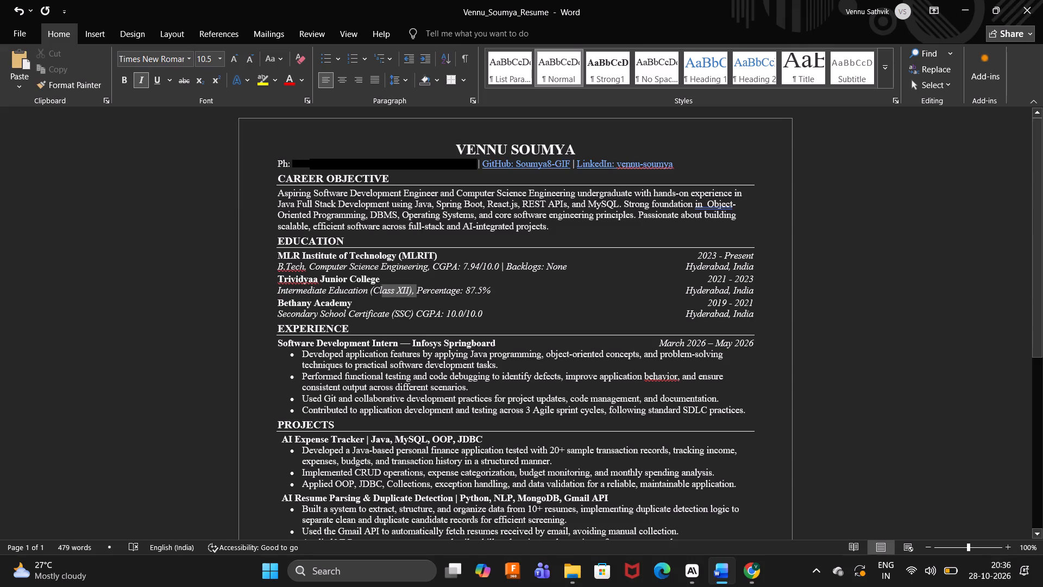
left_click_drag(382, 292, 376, 292)
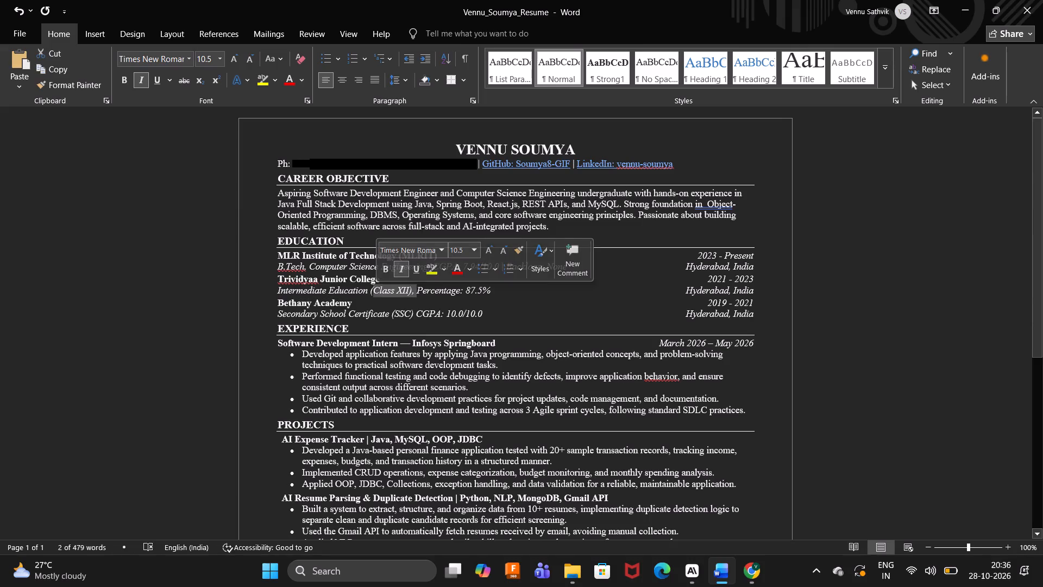
left_click(533, 298)
left_click(762, 577)
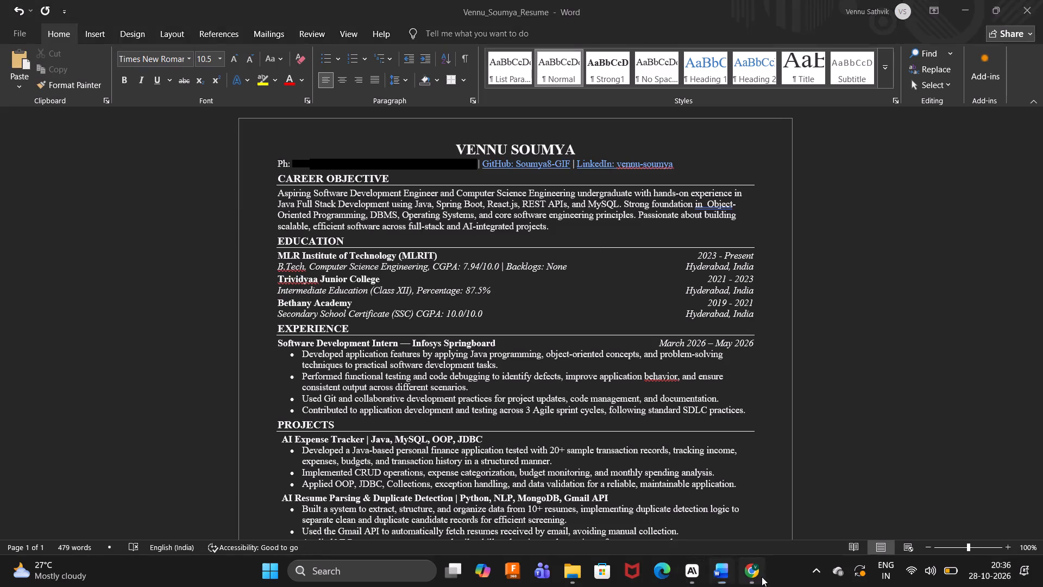
left_click(586, 282)
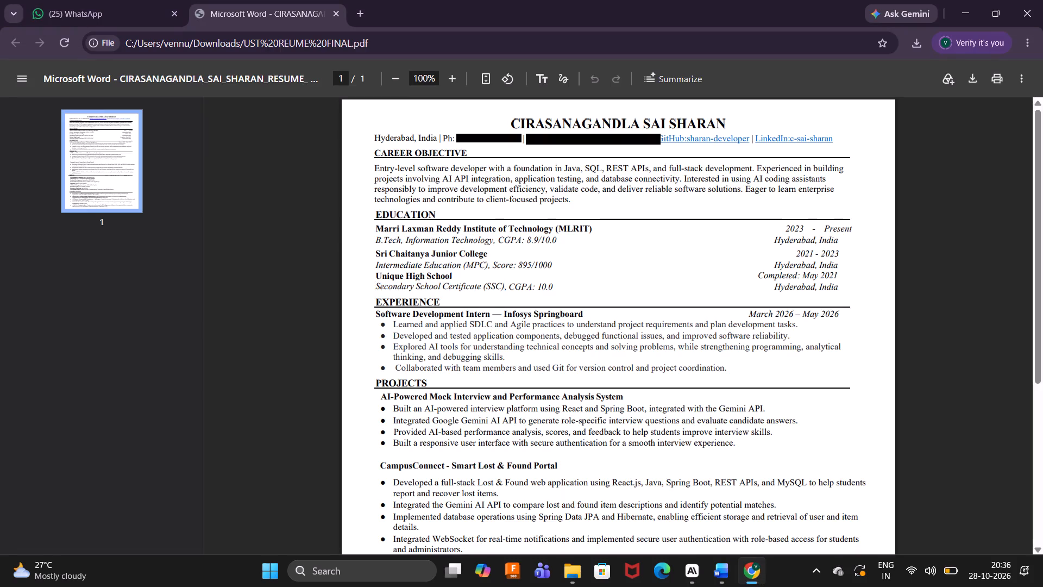
left_click_drag(484, 264, 469, 264)
left_click_drag(469, 264, 468, 264)
key("ctrl+c")
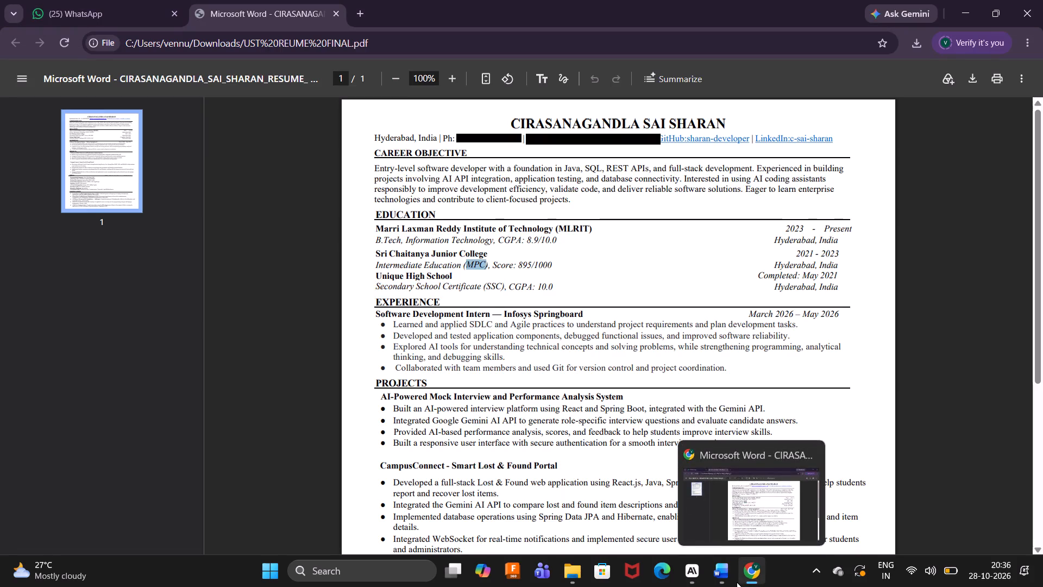
left_click(720, 571)
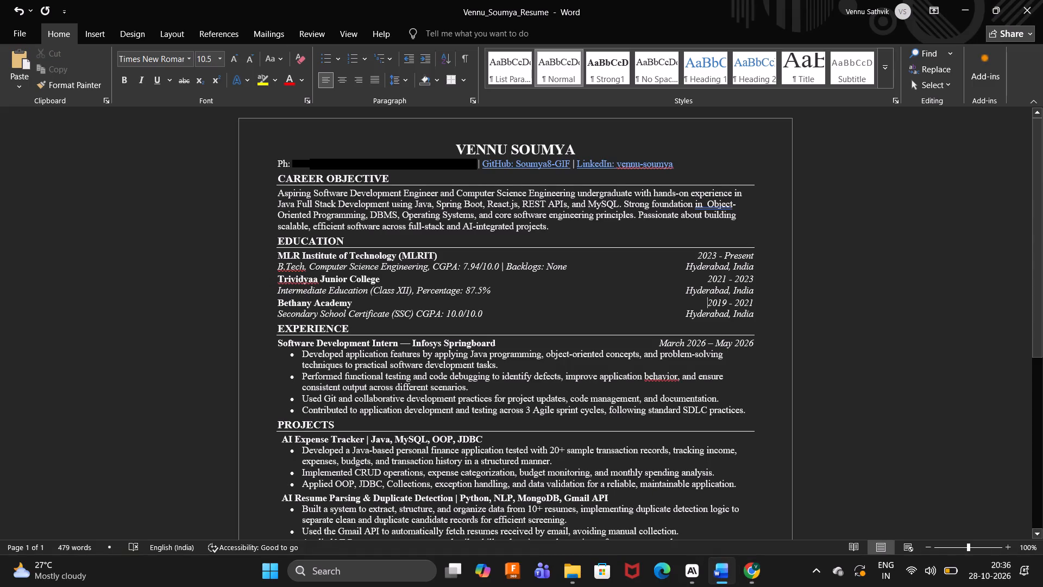
left_click_drag(409, 292, 379, 289)
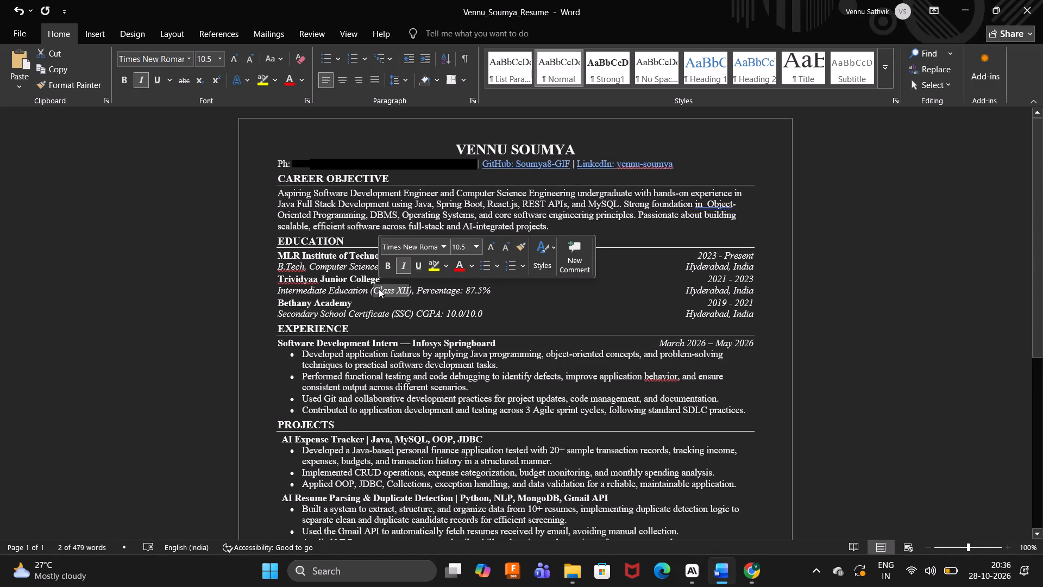
key("BackSpace")
key("ctrl+b")
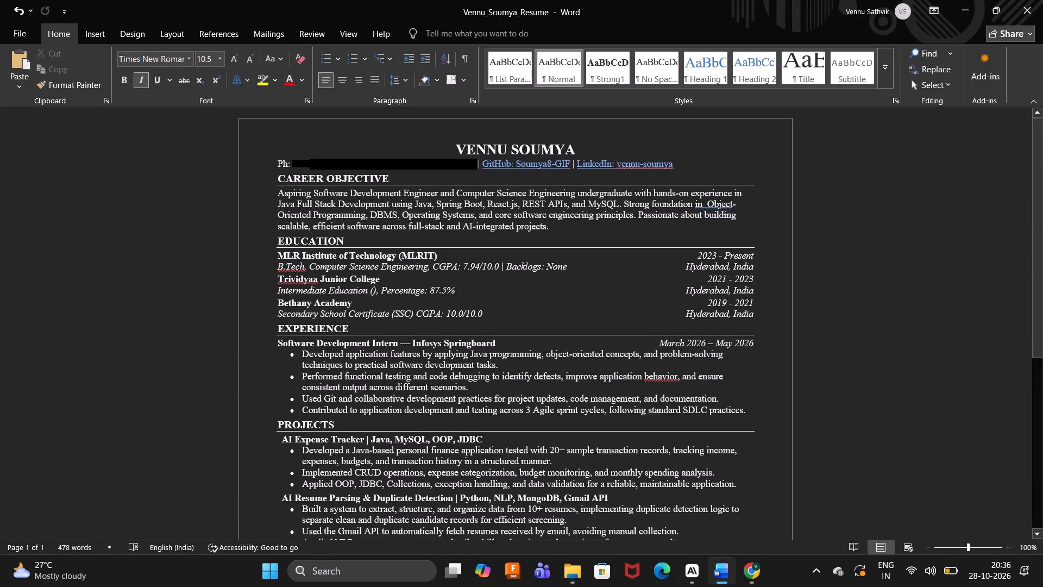
key("ctrl+v")
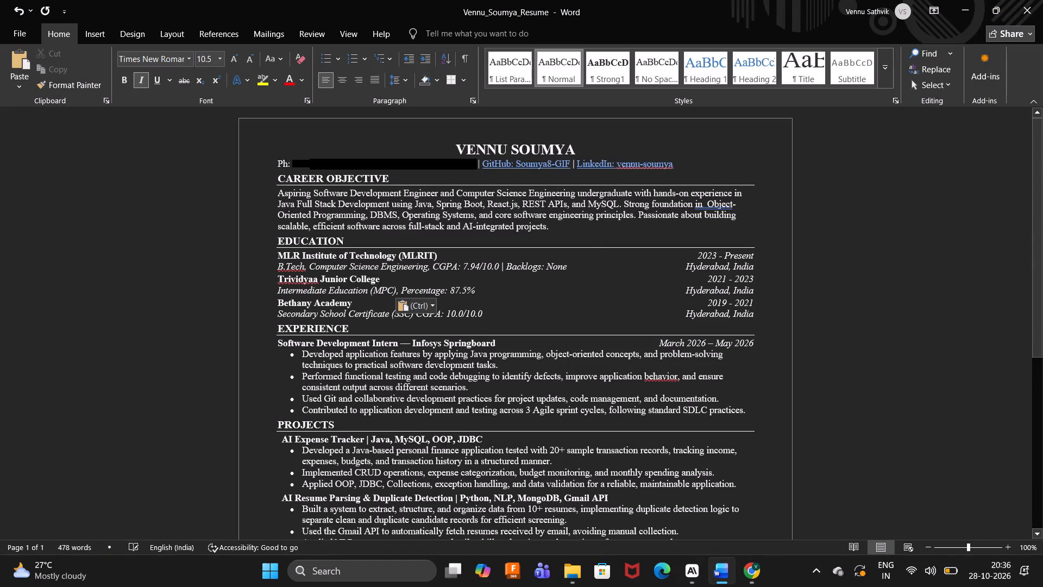
left_click(529, 317)
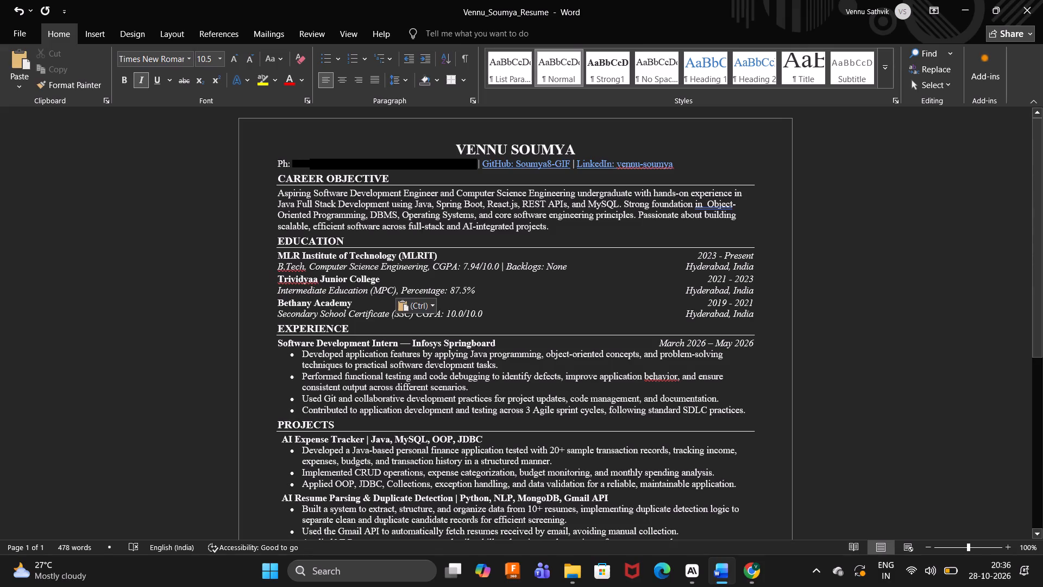
Delete "| Backlogs: None" from the end of the B.Tech line in the Education section.
left_click_drag(568, 270, 514, 261)
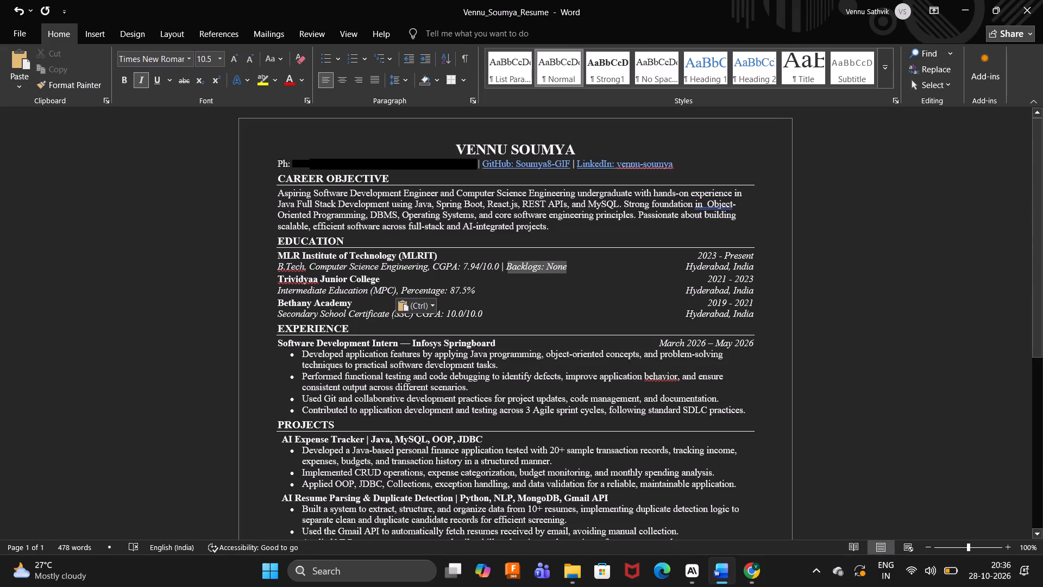
left_click_drag(514, 261, 504, 262)
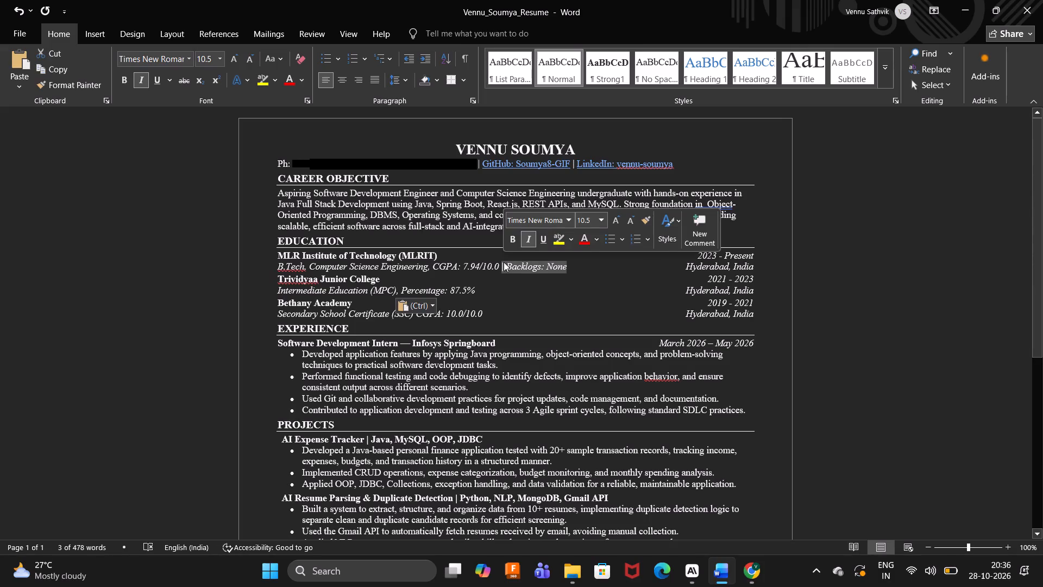
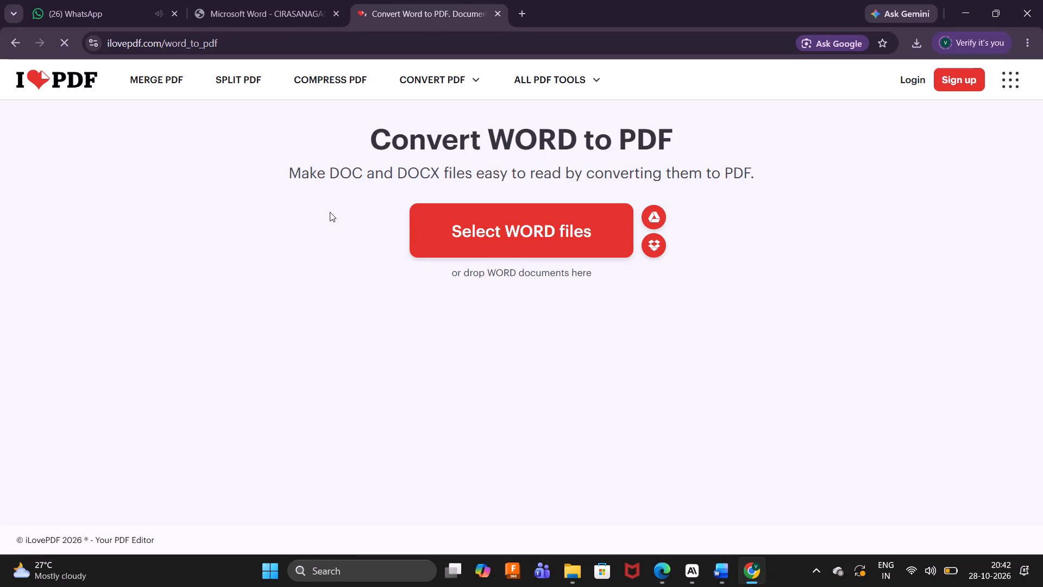
Open the file chooser to select a Word document for conversion to PDF in iLovePDF.
left_click(537, 208)
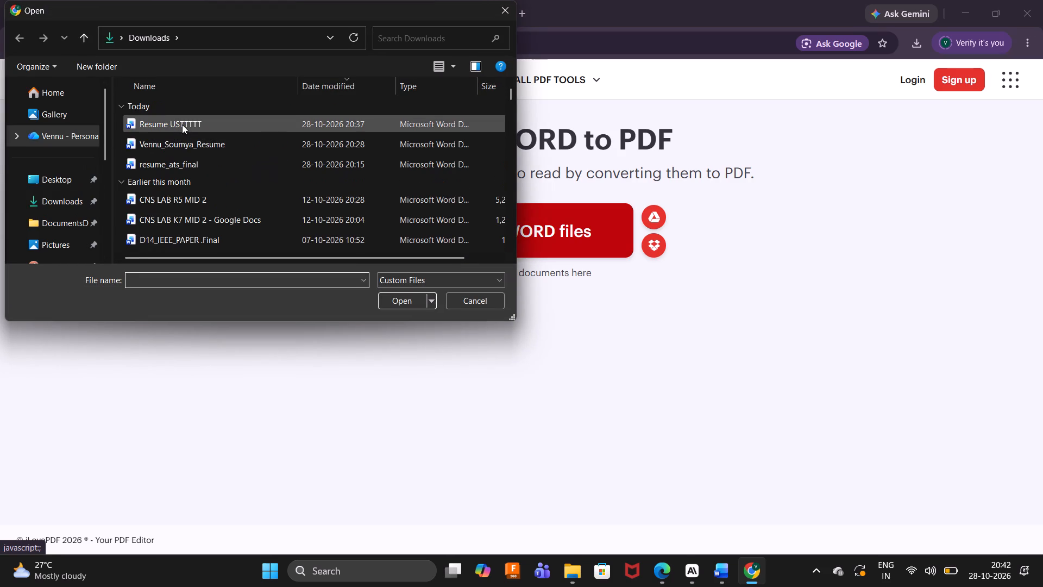
Load the "Resume USTTTTT" Word document from Downloads into iLovePDF's Word to PDF converter.
left_click(182, 124)
left_click(414, 298)
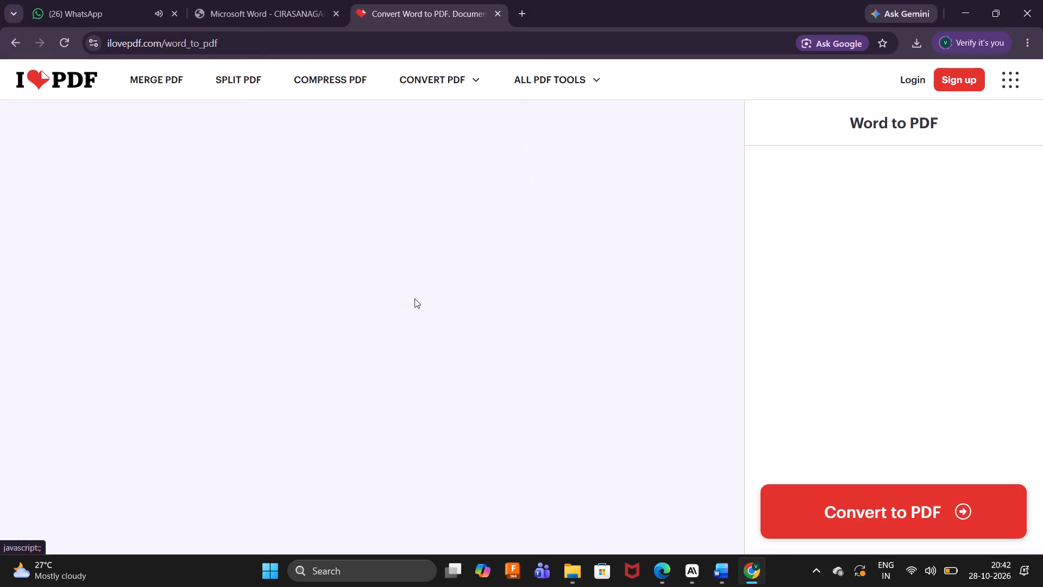